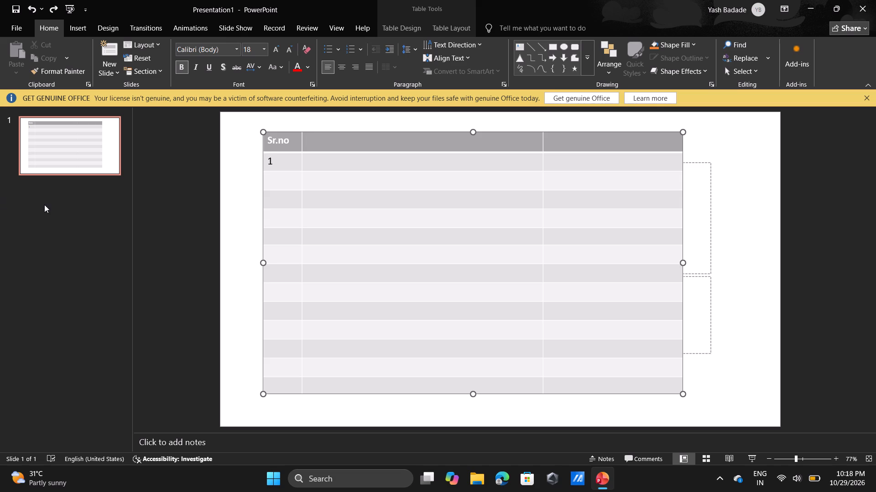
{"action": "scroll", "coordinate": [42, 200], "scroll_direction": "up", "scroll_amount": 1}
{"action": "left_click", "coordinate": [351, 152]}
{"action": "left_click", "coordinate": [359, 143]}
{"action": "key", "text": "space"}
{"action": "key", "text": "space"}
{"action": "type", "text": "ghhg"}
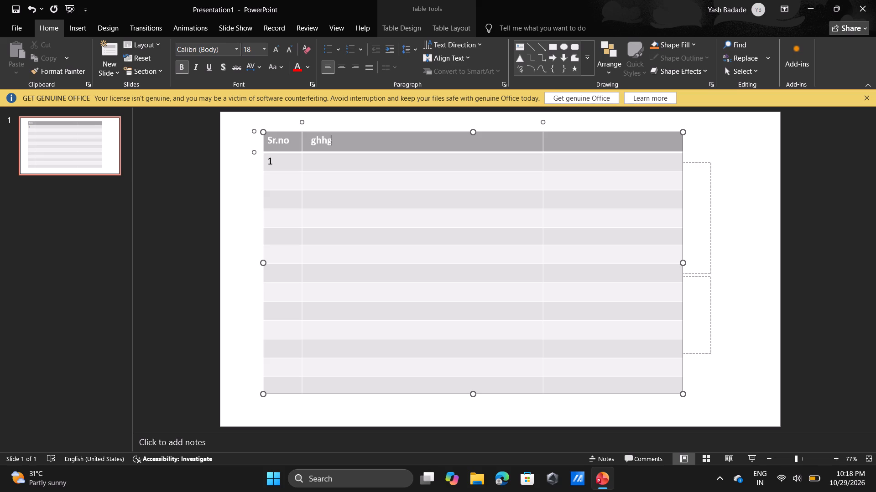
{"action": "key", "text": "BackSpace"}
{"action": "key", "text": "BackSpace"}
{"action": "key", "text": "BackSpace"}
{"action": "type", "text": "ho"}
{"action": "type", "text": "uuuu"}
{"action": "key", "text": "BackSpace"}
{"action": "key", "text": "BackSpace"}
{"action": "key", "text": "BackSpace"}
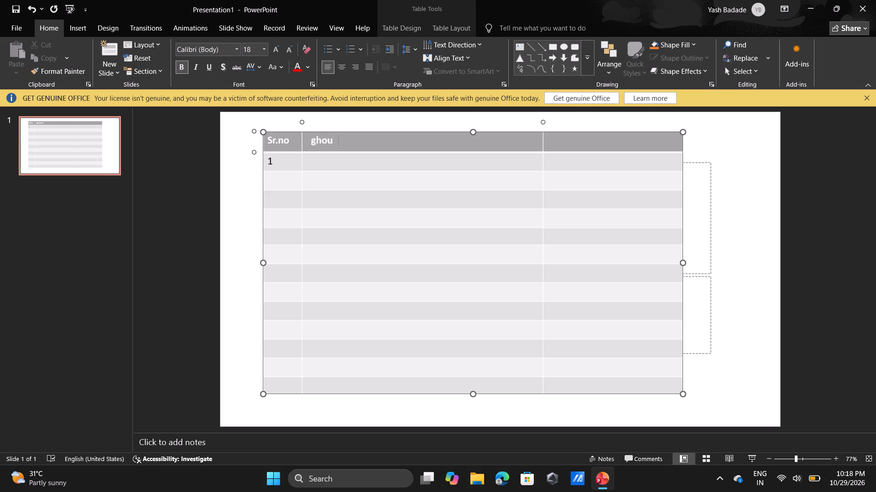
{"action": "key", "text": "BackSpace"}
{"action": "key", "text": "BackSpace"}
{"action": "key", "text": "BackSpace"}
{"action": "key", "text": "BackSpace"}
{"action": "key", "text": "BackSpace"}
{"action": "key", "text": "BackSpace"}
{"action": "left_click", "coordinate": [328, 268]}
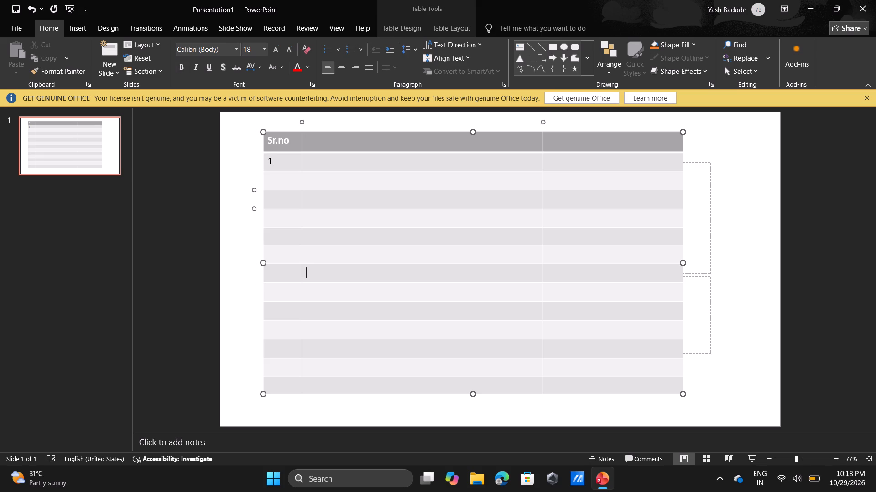
Number the Sr.no column from 2 to 8, one number per row, below the existing 1.
{"action": "left_click", "coordinate": [286, 179]}
{"action": "key", "text": "2"}
{"action": "key", "text": "Down"}
{"action": "key", "text": "3"}
{"action": "key", "text": "Down"}
{"action": "key", "text": "4"}
{"action": "key", "text": "Down"}
{"action": "key", "text": "5"}
{"action": "key", "text": "Down"}
{"action": "key", "text": "6"}
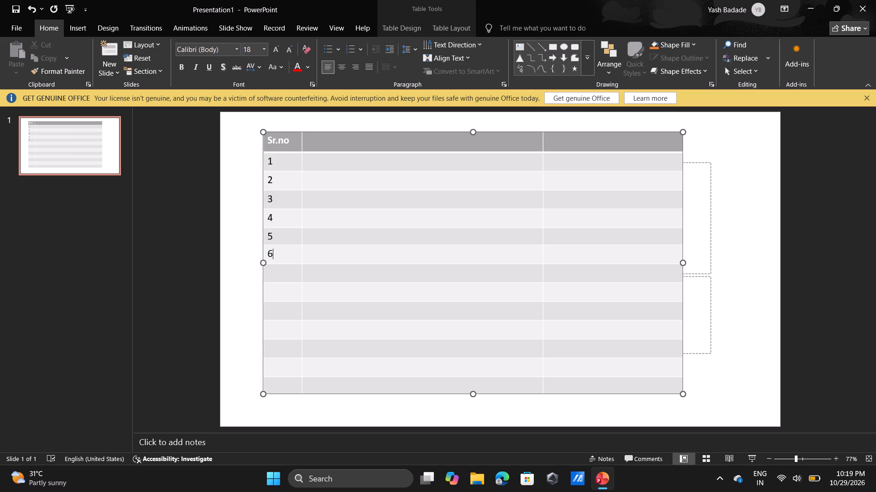
{"action": "key", "text": "Down"}
{"action": "key", "text": "7"}
{"action": "key", "text": "Down"}
{"action": "key", "text": "8"}
Continue numbering the Sr.no column from 9 to 13 down to the table's last row.
{"action": "key", "text": "Down"}
{"action": "key", "text": "9"}
{"action": "key", "text": "Down"}
{"action": "type", "text": "10"}
{"action": "key", "text": "Down"}
{"action": "type", "text": "11"}
{"action": "key", "text": "Down"}
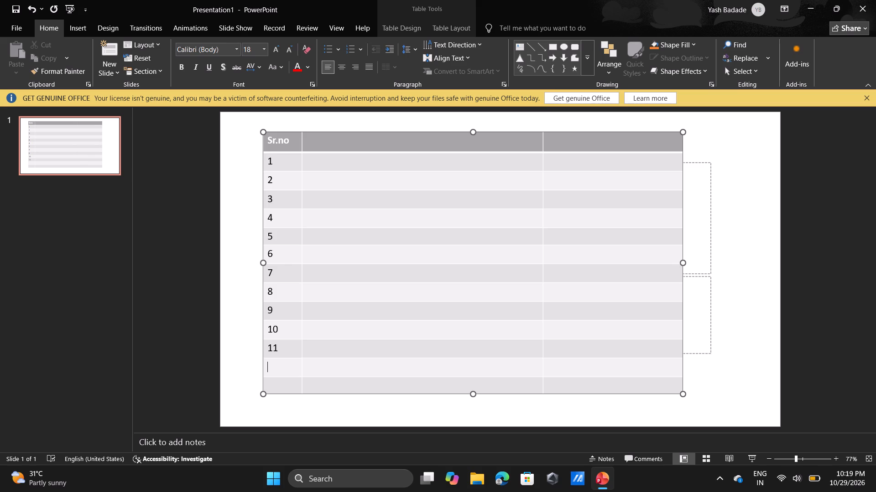
{"action": "type", "text": "12"}
{"action": "key", "text": "Down"}
{"action": "type", "text": "13"}
{"action": "key", "text": "Down"}
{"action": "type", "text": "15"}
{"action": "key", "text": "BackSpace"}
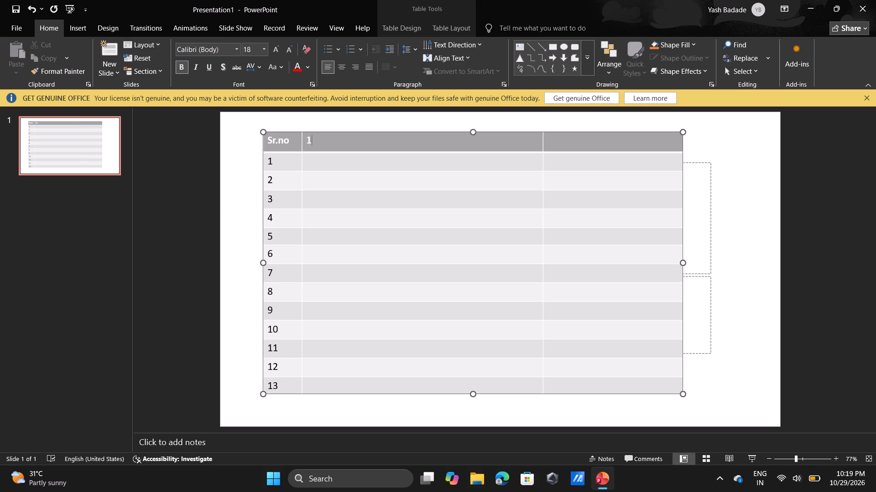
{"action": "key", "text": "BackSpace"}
Insert two blank rows between rows 12 and 13 of the table.
{"action": "left_click", "coordinate": [288, 313]}
{"action": "left_click", "coordinate": [252, 377]}
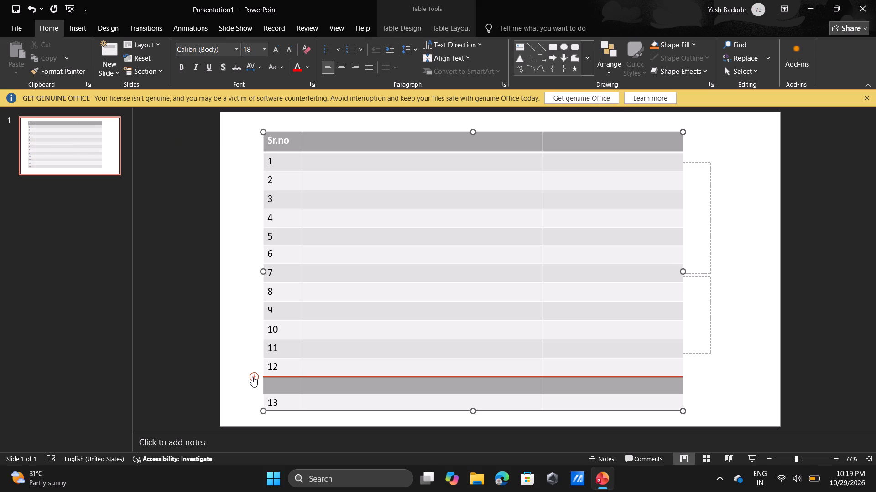
{"action": "left_click", "coordinate": [252, 377]}
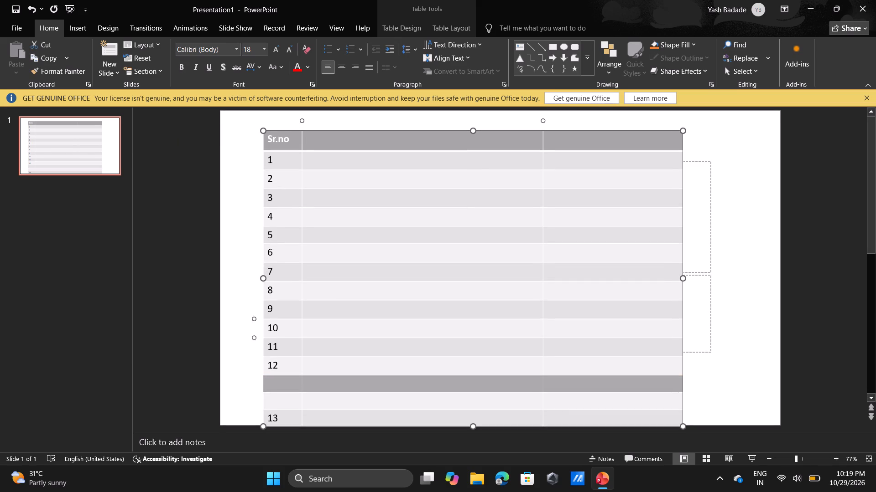
Resize the table's height, raising its top edge close to the slide's upper edge and its bottom edge clear of the slide's lower edge.
{"action": "left_click_drag", "start_coordinate": [473, 424], "coordinate": [475, 382]}
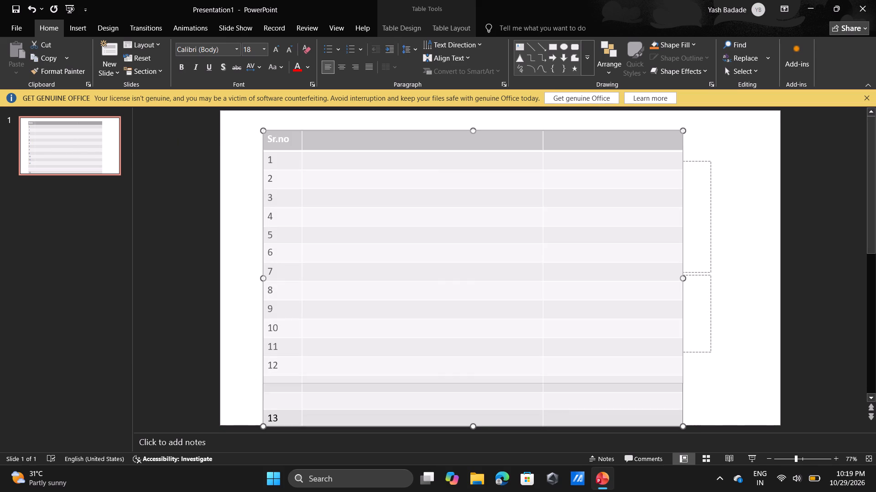
{"action": "left_click_drag", "start_coordinate": [475, 382], "coordinate": [472, 402]}
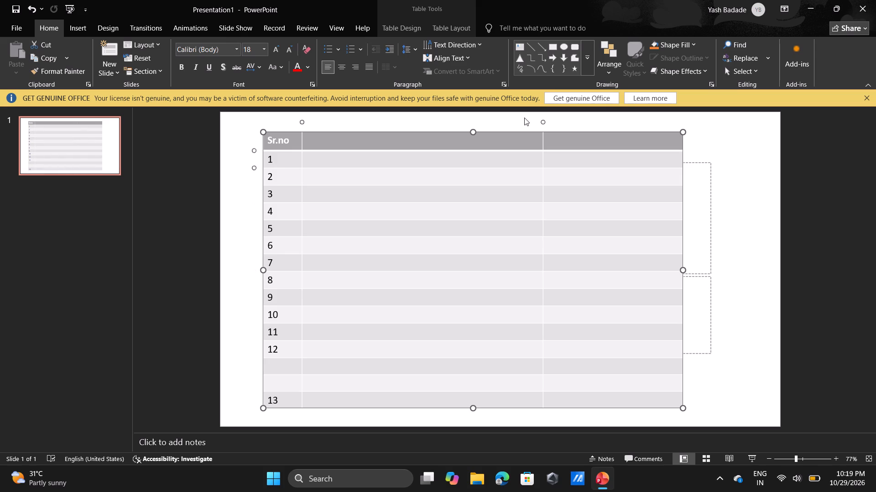
{"action": "left_click_drag", "start_coordinate": [474, 129], "coordinate": [471, 118]}
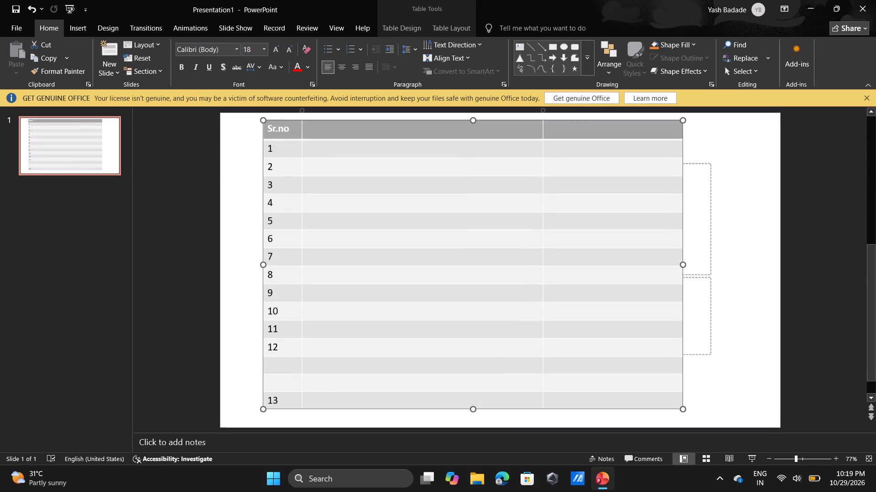
{"action": "left_click_drag", "start_coordinate": [474, 410], "coordinate": [476, 418]}
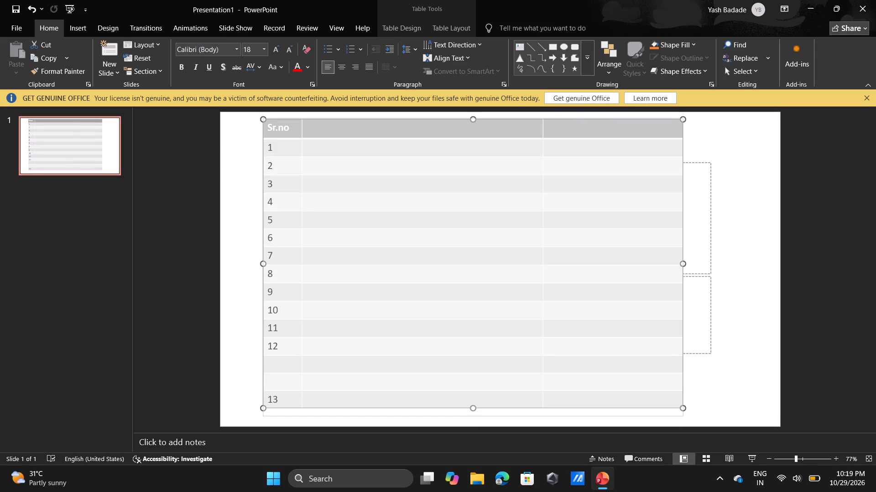
{"action": "left_click_drag", "start_coordinate": [476, 418], "coordinate": [484, 392]}
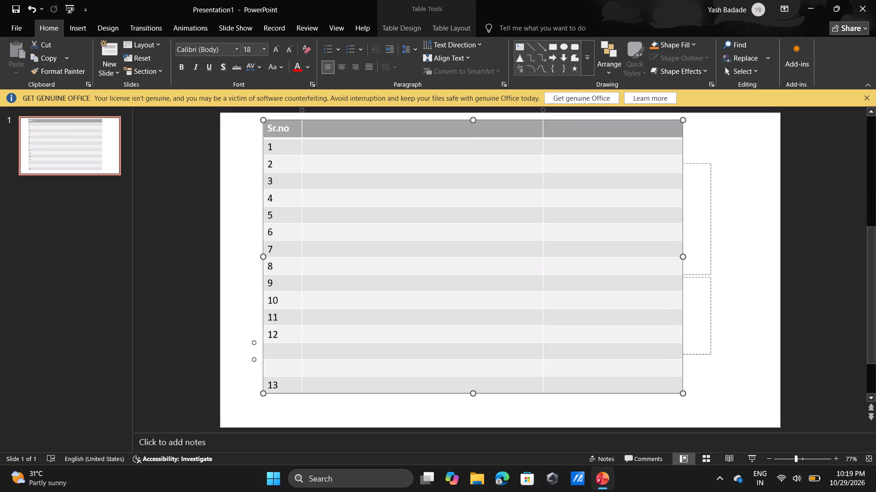
Renumber the last three rows of the Sr.no column as 13, 14 and 15, and deselect the table.
{"action": "left_click", "coordinate": [282, 387]}
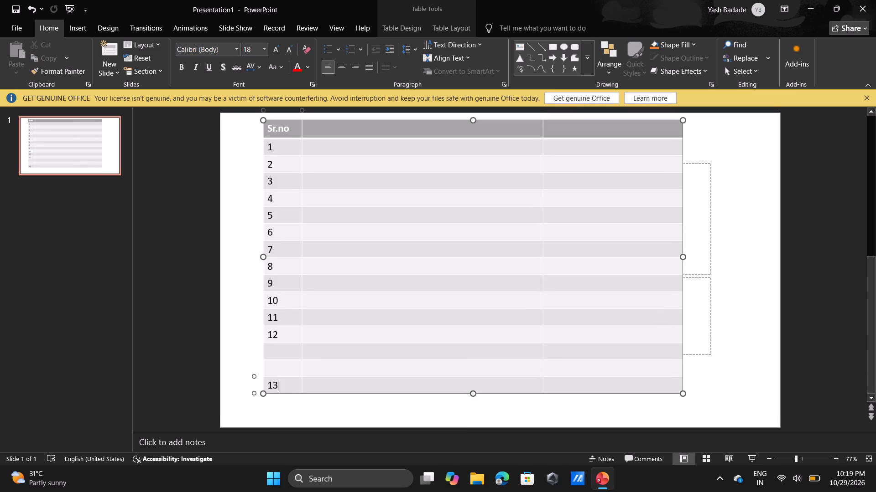
{"action": "key", "text": "BackSpace"}
{"action": "key", "text": "5"}
{"action": "key", "text": "Up"}
{"action": "type", "text": "14"}
{"action": "key", "text": "Up"}
{"action": "type", "text": "13"}
{"action": "left_click", "coordinate": [229, 214]}
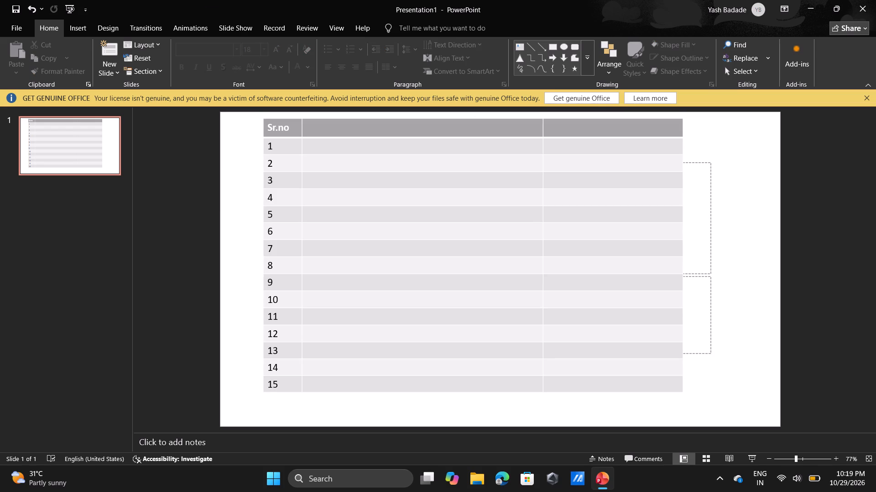
Enter the heading "Item", indented by two spaces, in the second column's header cell.
{"action": "left_click", "coordinate": [340, 129]}
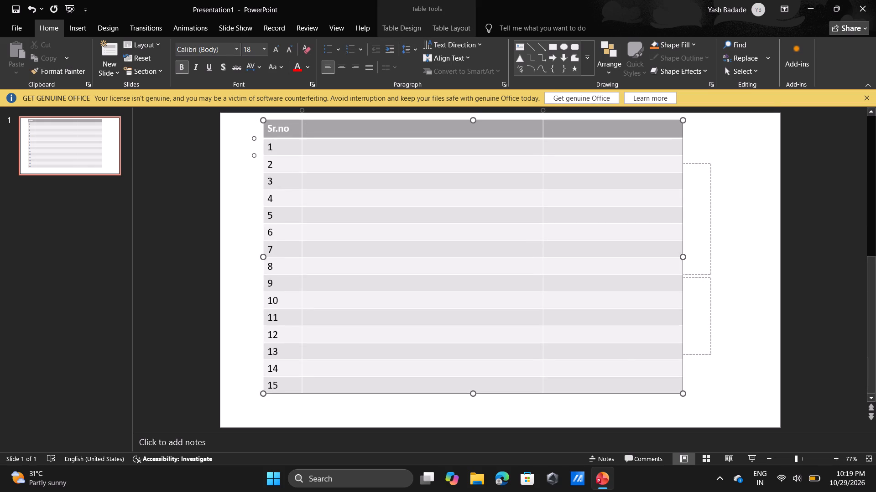
{"action": "key", "text": "space"}
{"action": "key", "text": "space"}
{"action": "key", "text": "i"}
{"action": "type", "text": "te"}
{"action": "key", "text": "m"}
{"action": "scroll", "coordinate": [338, 140], "scroll_direction": "up", "scroll_amount": 1}
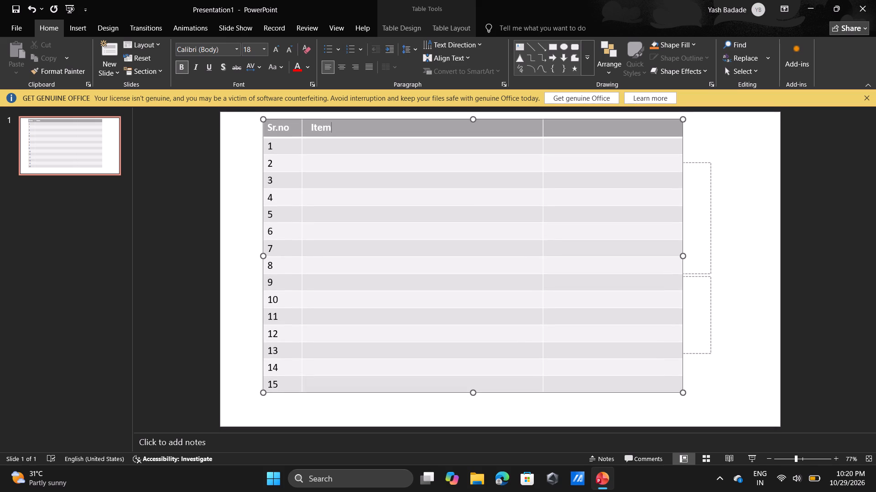
Shift the table slightly left and down on the slide.
{"action": "left_click_drag", "start_coordinate": [543, 120], "coordinate": [537, 122]}
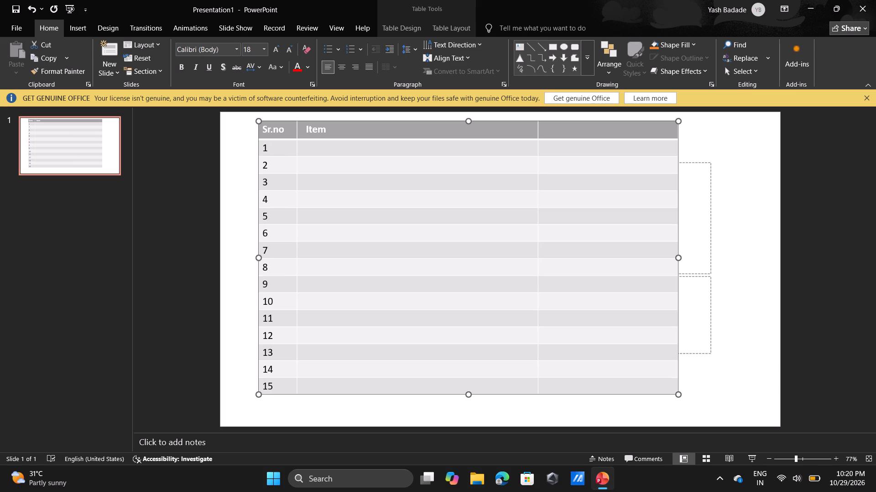
{"action": "left_click", "coordinate": [509, 128]}
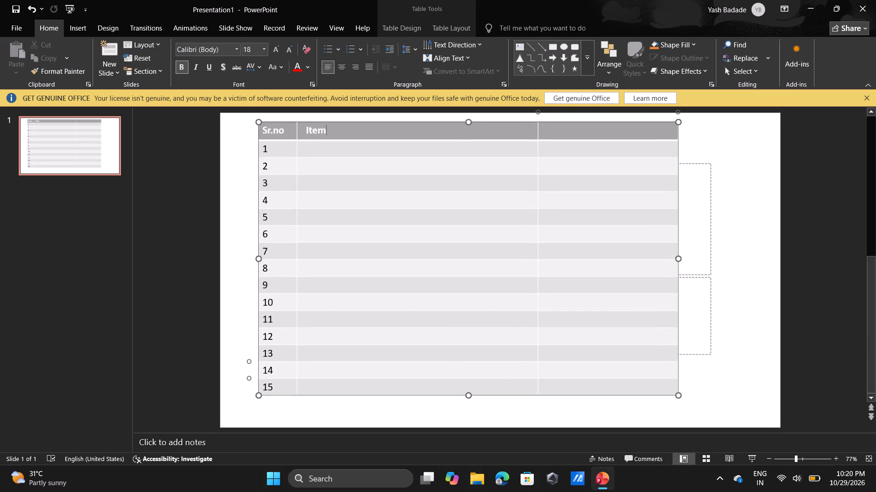
{"action": "left_click", "coordinate": [537, 396]}
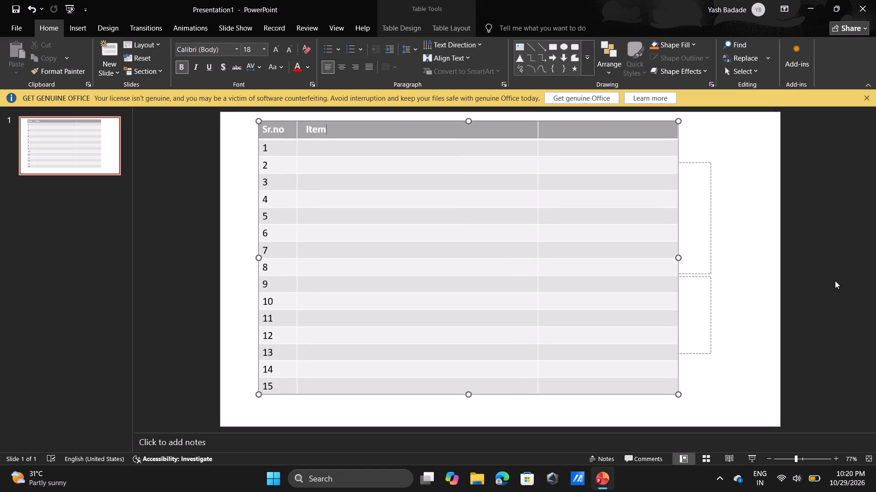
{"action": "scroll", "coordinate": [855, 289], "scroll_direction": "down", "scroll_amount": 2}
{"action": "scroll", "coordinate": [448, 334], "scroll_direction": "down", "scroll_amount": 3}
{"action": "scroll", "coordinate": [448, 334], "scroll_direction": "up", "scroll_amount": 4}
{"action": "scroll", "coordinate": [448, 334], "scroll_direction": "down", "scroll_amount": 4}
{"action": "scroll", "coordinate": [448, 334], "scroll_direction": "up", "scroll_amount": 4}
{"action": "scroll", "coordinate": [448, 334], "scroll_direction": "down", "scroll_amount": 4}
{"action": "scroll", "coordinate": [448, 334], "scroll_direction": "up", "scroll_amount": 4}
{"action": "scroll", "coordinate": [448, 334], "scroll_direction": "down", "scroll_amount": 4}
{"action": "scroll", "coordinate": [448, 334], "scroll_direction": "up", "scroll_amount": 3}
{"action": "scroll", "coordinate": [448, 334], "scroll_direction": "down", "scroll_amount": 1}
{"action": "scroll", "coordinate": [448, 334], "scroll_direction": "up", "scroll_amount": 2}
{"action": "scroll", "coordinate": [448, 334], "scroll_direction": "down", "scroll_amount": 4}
Increase the table's height by extending its bottom edge closer to the slide's lower edge, and deselect the table.
{"action": "left_click_drag", "start_coordinate": [467, 393], "coordinate": [469, 410]}
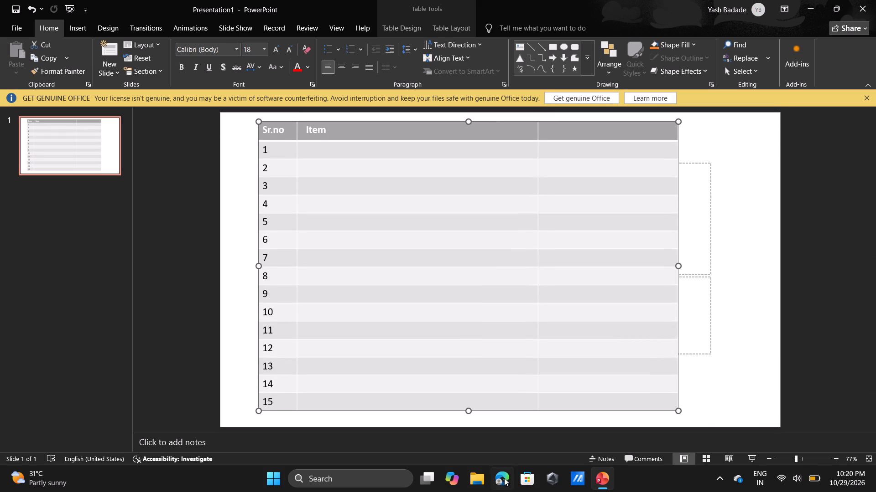
{"action": "left_click", "coordinate": [532, 404]}
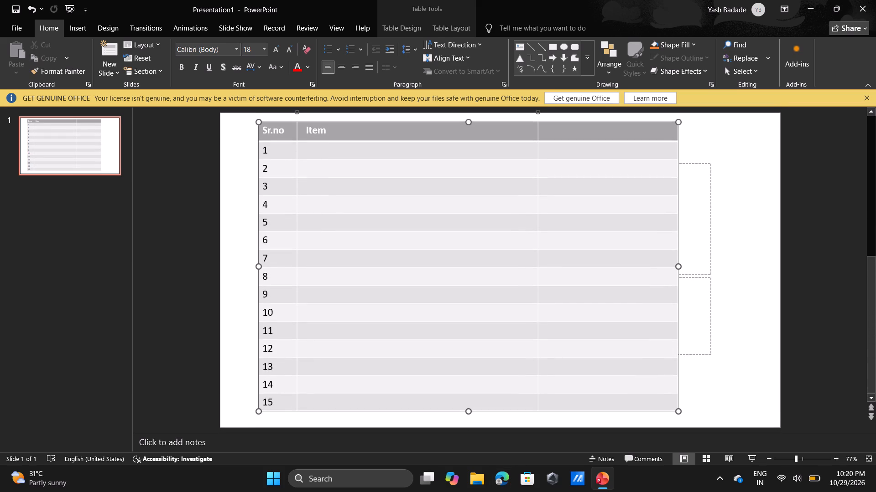
{"action": "left_click_drag", "start_coordinate": [396, 405], "coordinate": [389, 407]}
{"action": "left_click", "coordinate": [273, 396]}
{"action": "left_click", "coordinate": [297, 418]}
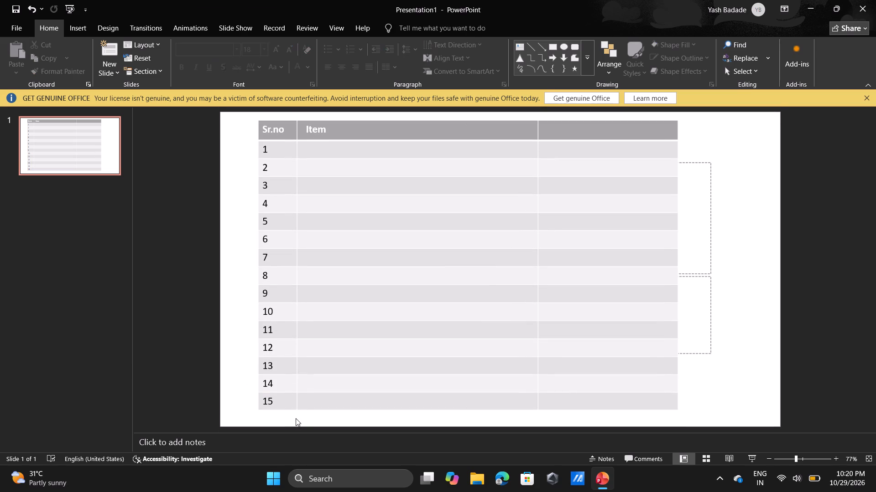
Move the table up so its top edge meets the slide's upper edge, shifting it slightly left.
{"action": "left_click", "coordinate": [296, 418]}
{"action": "left_click", "coordinate": [298, 412]}
{"action": "left_click", "coordinate": [296, 408]}
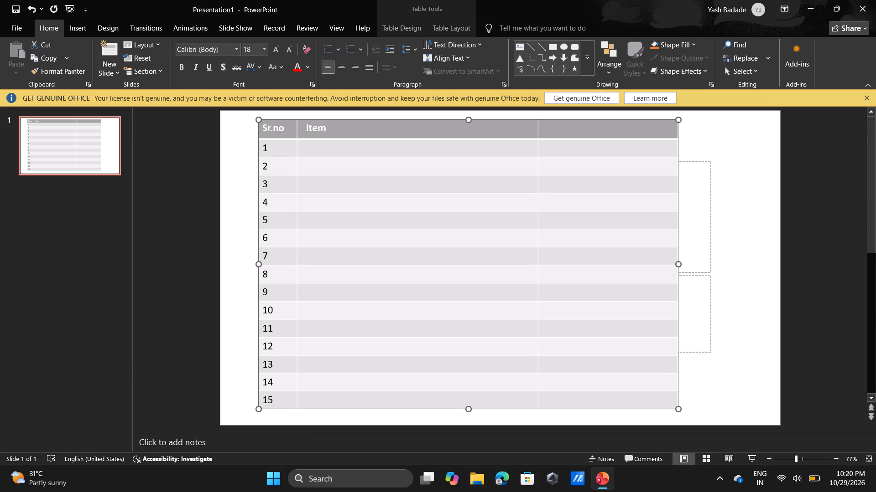
{"action": "left_click_drag", "start_coordinate": [296, 408], "coordinate": [292, 400]}
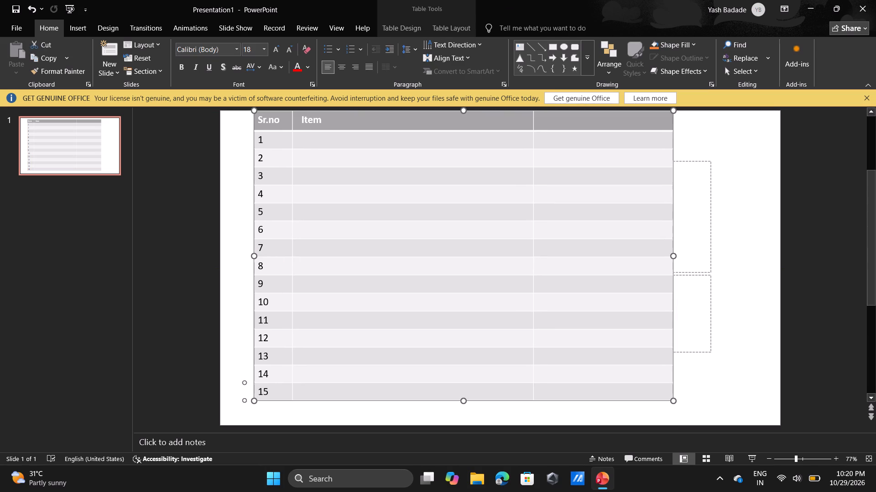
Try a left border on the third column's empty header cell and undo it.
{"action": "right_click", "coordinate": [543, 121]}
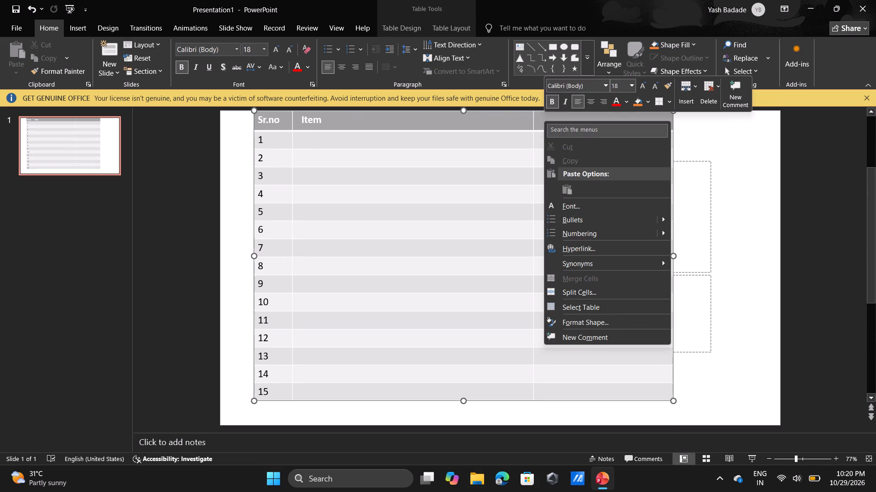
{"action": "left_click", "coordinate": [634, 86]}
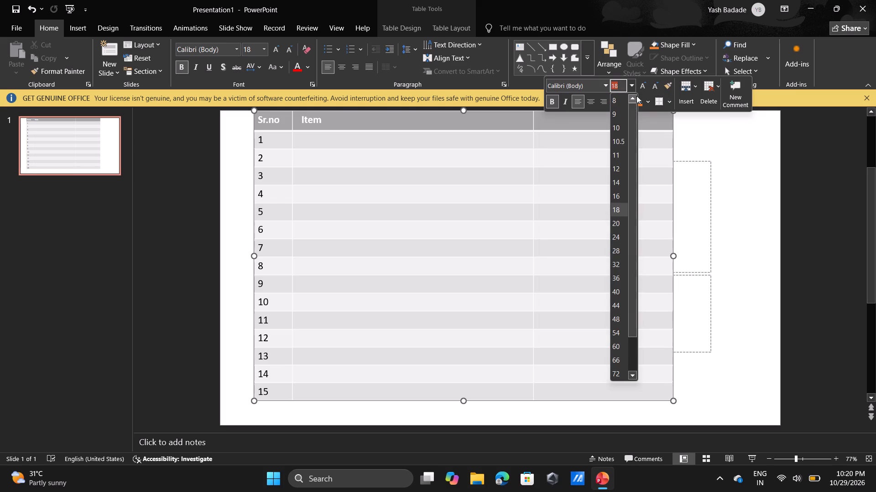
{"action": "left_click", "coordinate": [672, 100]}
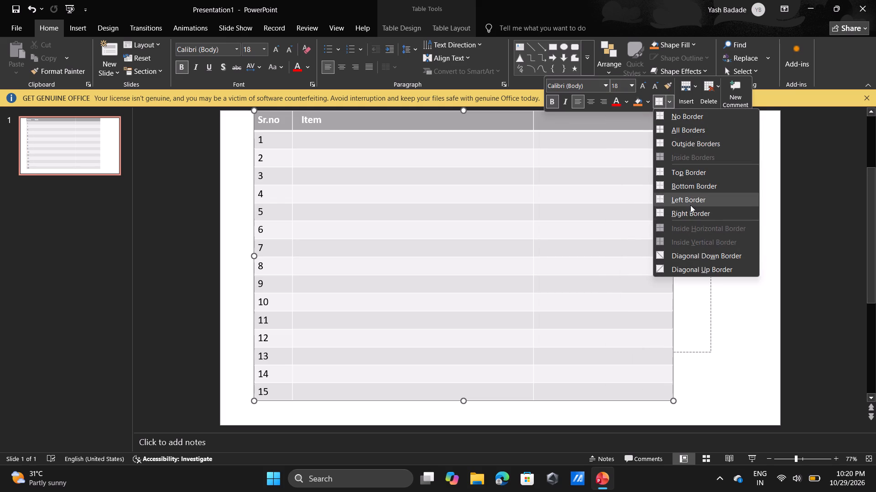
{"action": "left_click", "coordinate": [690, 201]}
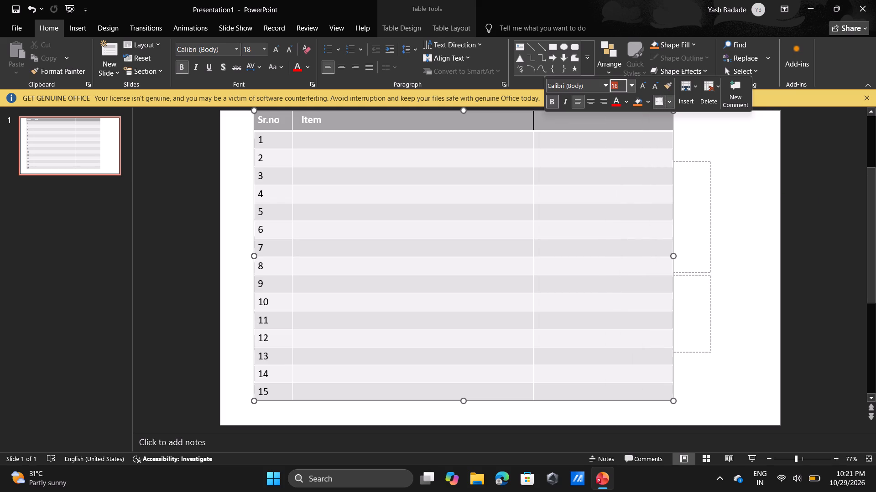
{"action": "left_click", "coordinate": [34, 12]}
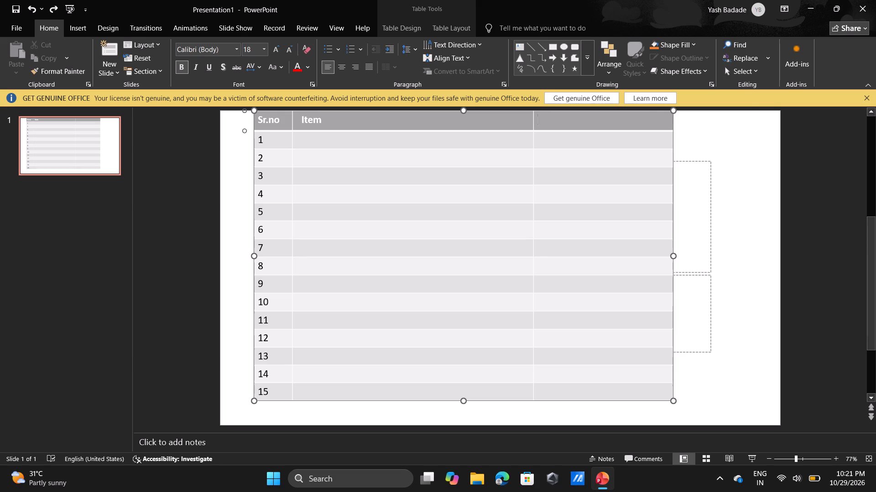
Insert a blank column between the Item column and the empty third column.
{"action": "right_click", "coordinate": [539, 121]}
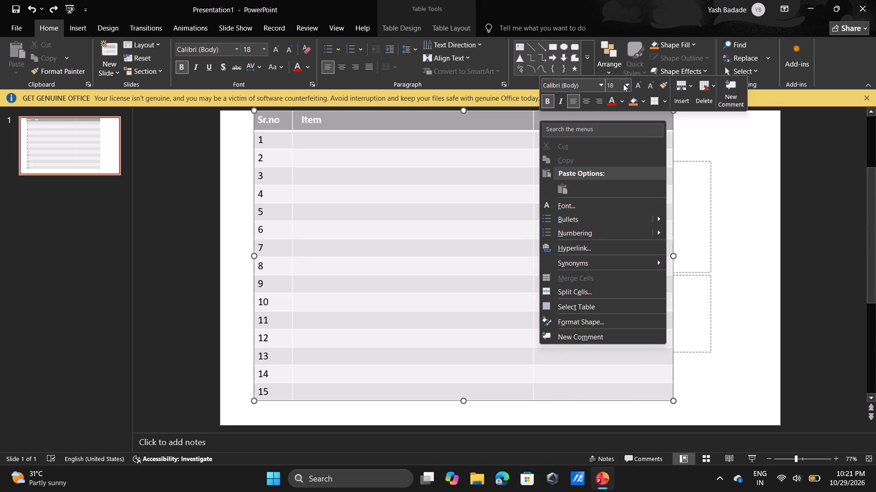
{"action": "left_click", "coordinate": [623, 84]}
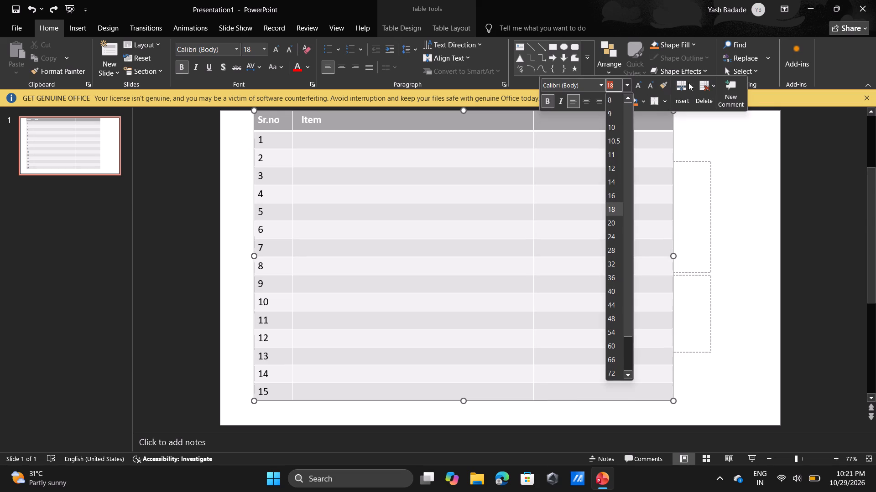
{"action": "left_click", "coordinate": [688, 82]}
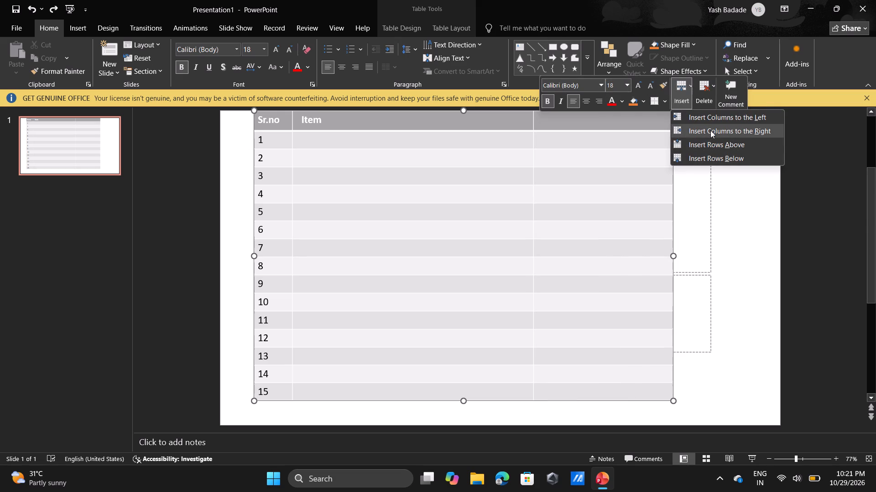
{"action": "left_click", "coordinate": [714, 117]}
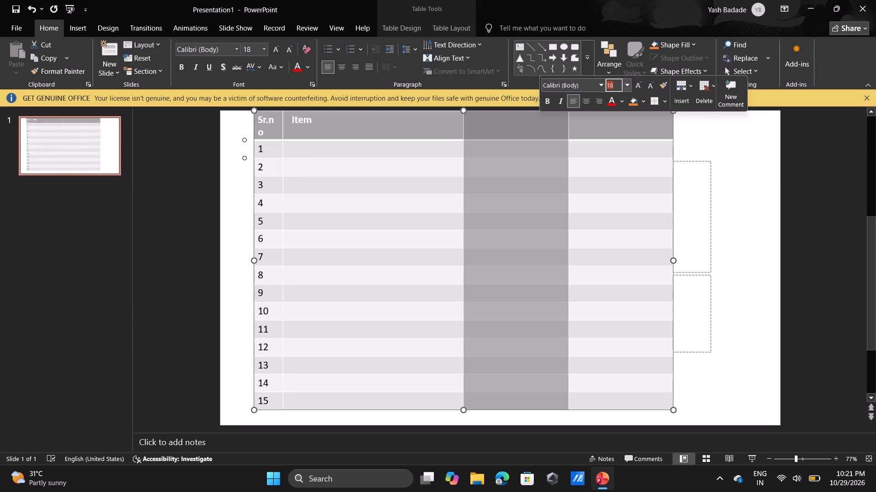
{"action": "left_click", "coordinate": [448, 179]}
Enter the heading "Unit", indented by two spaces, in the new third column's header cell.
{"action": "left_click", "coordinate": [506, 125]}
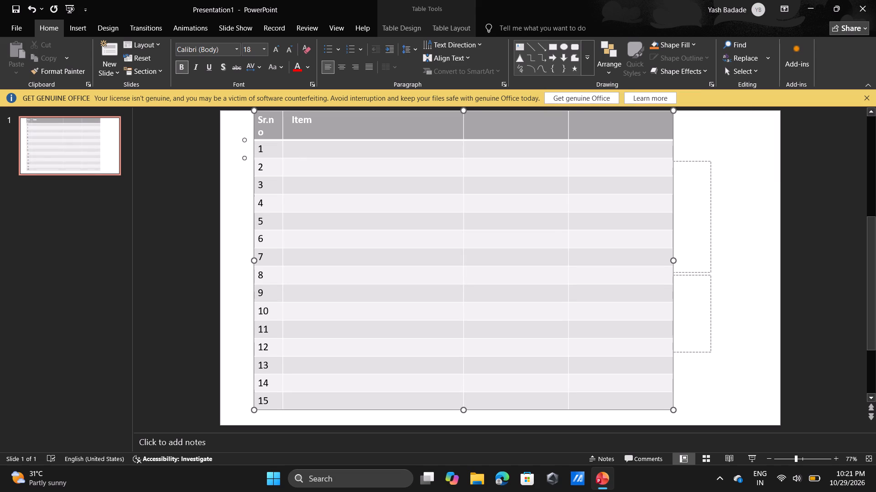
{"action": "key", "text": "space"}
{"action": "key", "text": "space"}
{"action": "type", "text": "unit"}
{"action": "key", "text": "BackSpace"}
{"action": "key", "text": "BackSpace"}
{"action": "key", "text": "BackSpace"}
{"action": "key", "text": "BackSpace"}
{"action": "key", "text": "shift+u"}
{"action": "type", "text": "ni"}
{"action": "key", "text": "t"}
Enter the heading "Rate", indented by two spaces, in the fourth column's header cell.
{"action": "key", "text": "Right"}
{"action": "key", "text": "space"}
{"action": "key", "text": "space"}
{"action": "key", "text": "shift+r"}
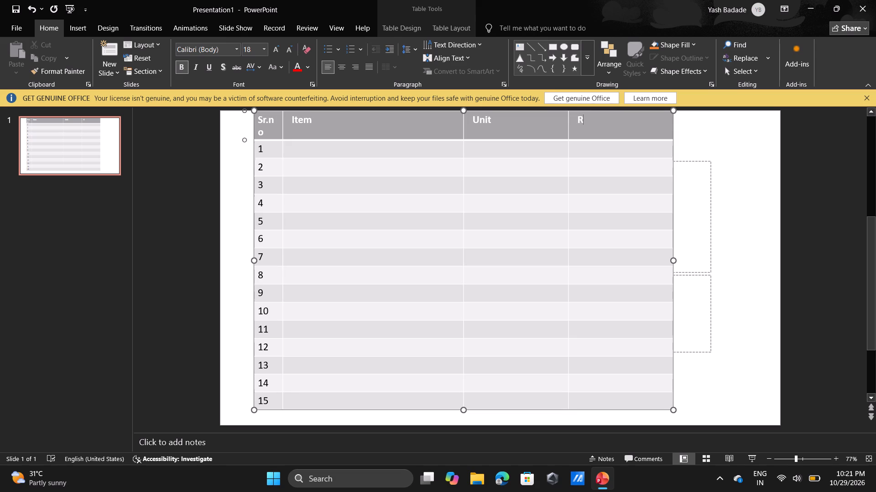
{"action": "type", "text": "ate"}
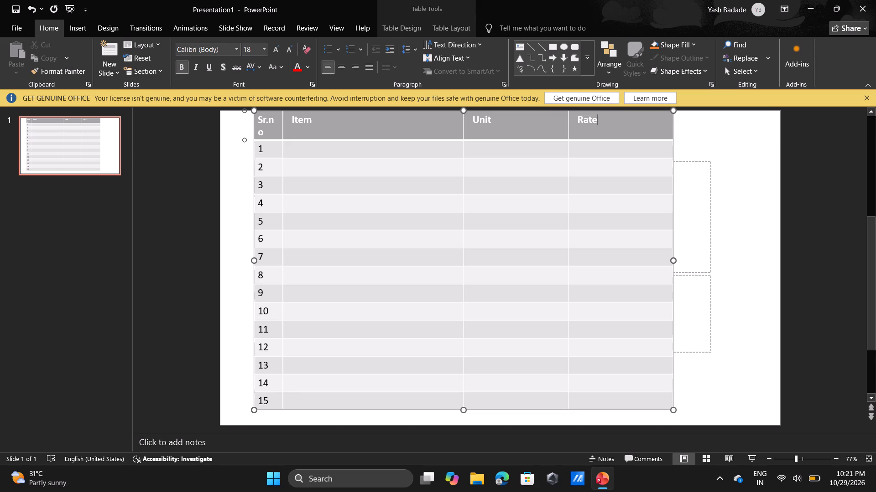
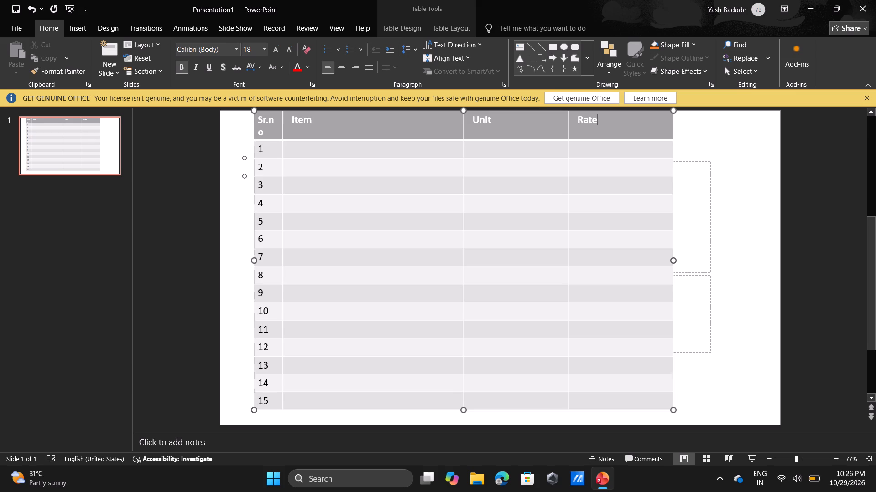
Extend the fourth column's heading to "Rate( INR )".
{"action": "left_click", "coordinate": [297, 145]}
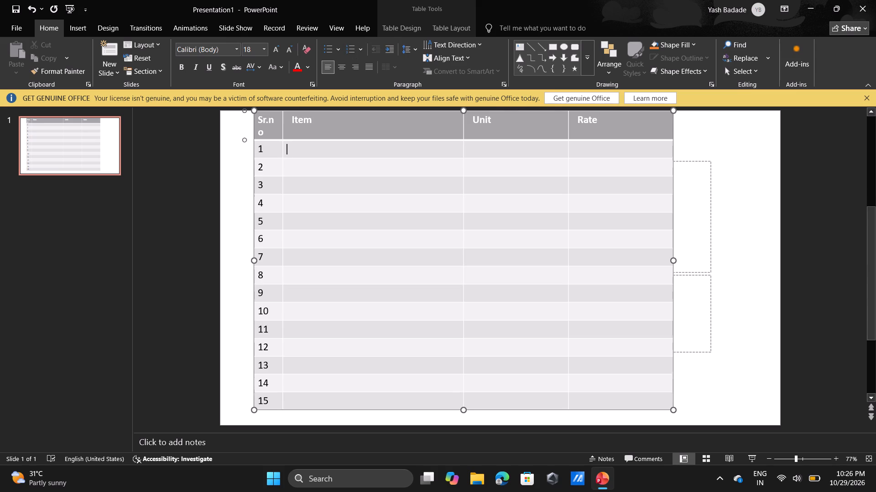
{"action": "left_click", "coordinate": [612, 120]}
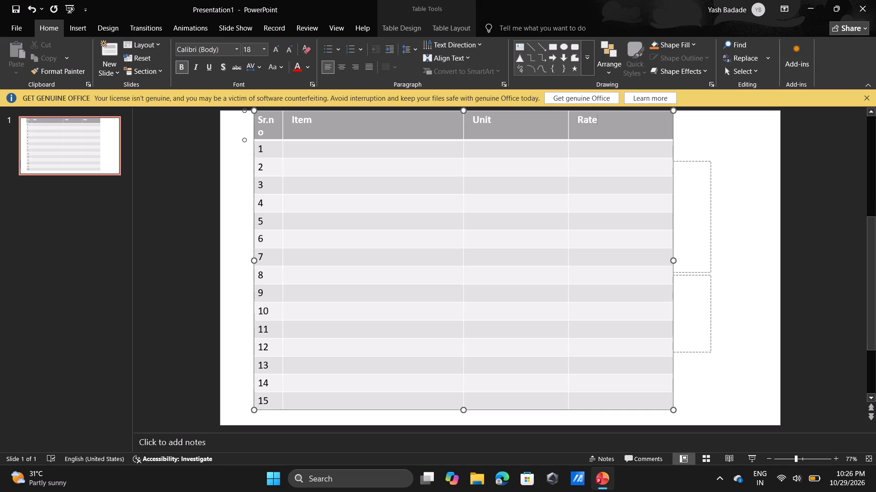
{"action": "key", "text": "ctrl+9"}
{"action": "key", "text": "shift+parenleft"}
{"action": "type", "text": "INR"}
{"action": "key", "text": "shift+parenright"}
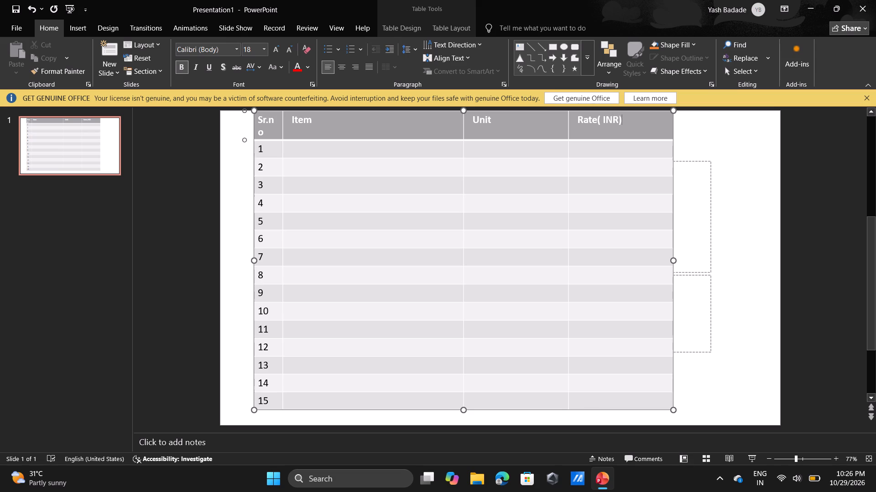
{"action": "key", "text": "BackSpace"}
{"action": "key", "text": "space"}
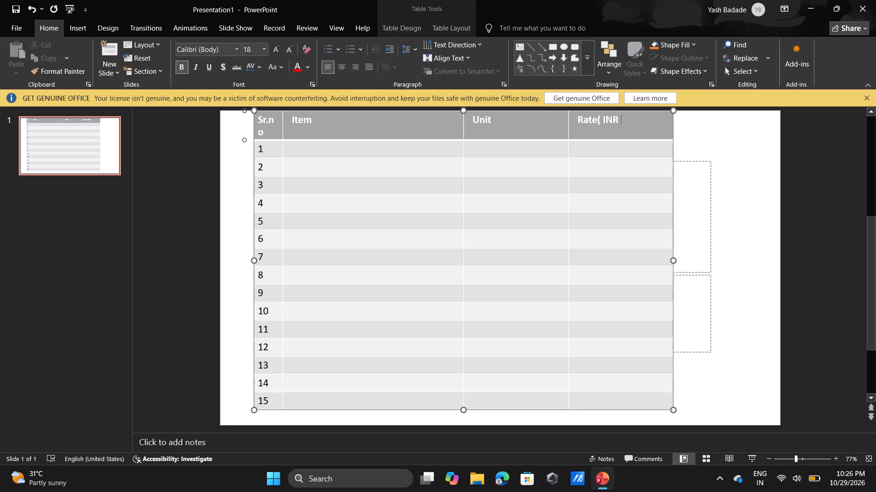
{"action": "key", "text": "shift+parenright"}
Enter "Farsan" as the first item, in the Item column of row 1.
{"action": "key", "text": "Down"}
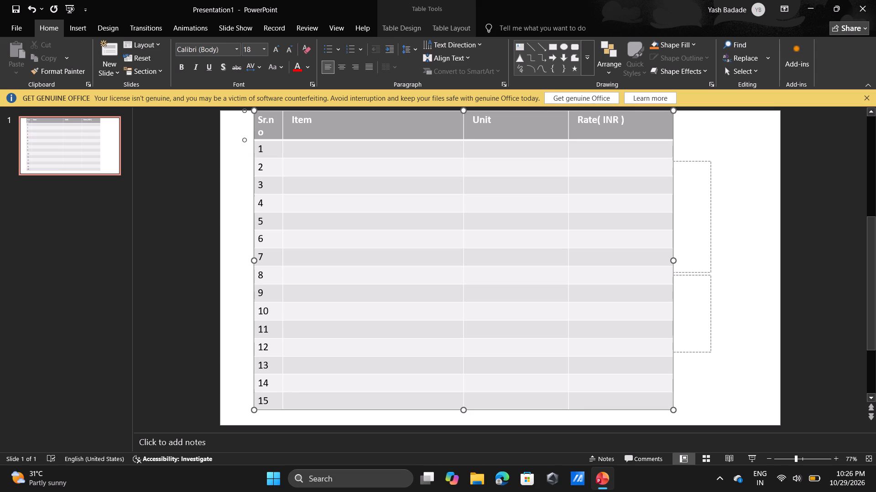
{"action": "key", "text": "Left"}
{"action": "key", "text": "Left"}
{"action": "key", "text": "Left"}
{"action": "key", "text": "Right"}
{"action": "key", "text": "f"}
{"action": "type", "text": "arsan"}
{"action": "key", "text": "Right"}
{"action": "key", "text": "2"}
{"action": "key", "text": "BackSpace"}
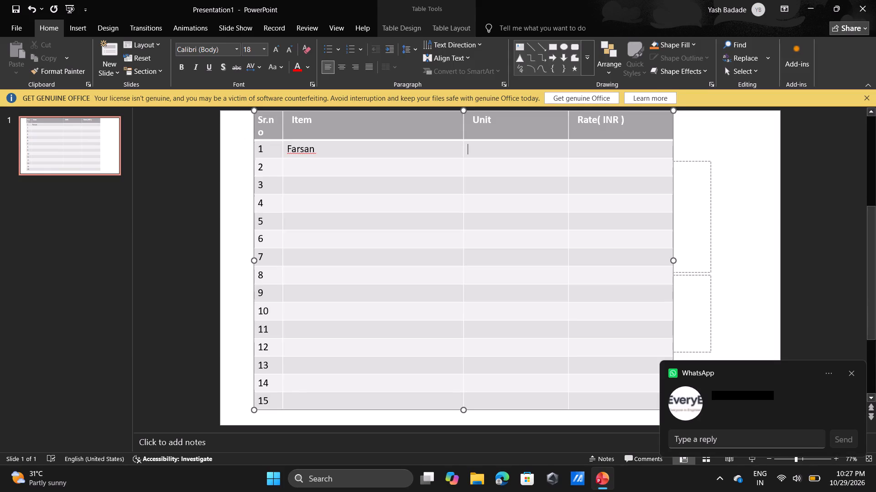
Extend the third column's heading to "Unit (gm)".
{"action": "left_click", "coordinate": [512, 127]}
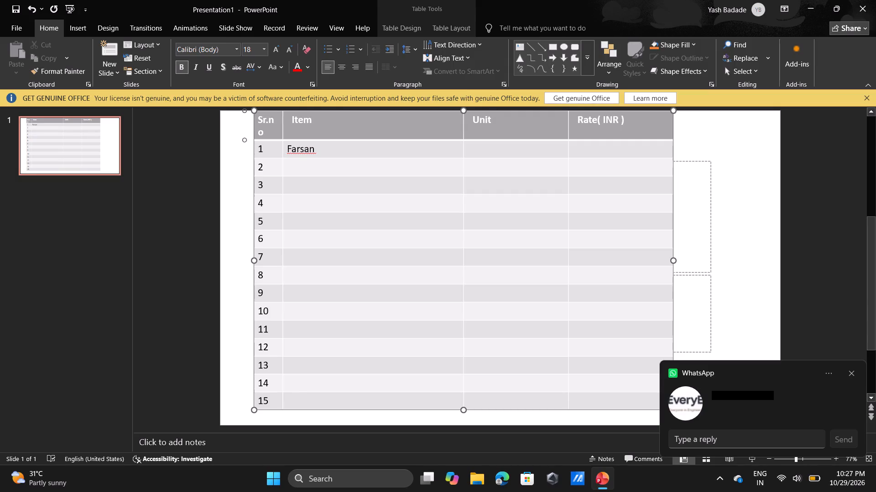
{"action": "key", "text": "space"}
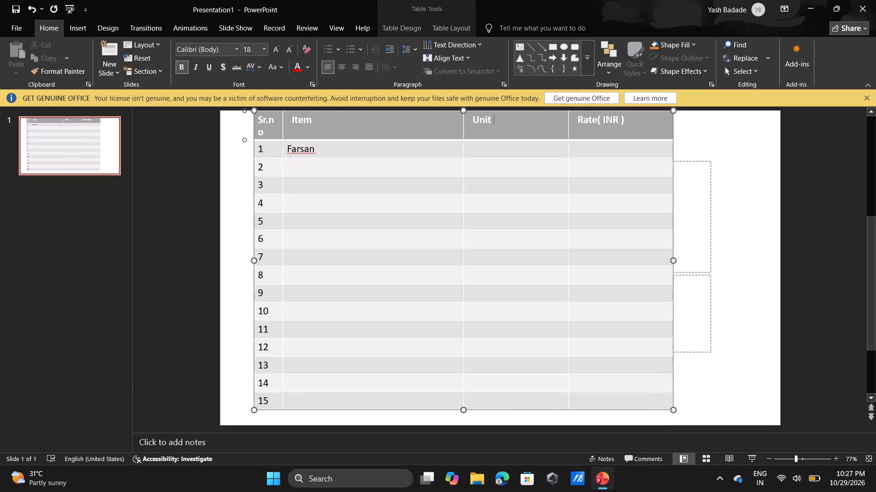
{"action": "key", "text": "shift+parenleft"}
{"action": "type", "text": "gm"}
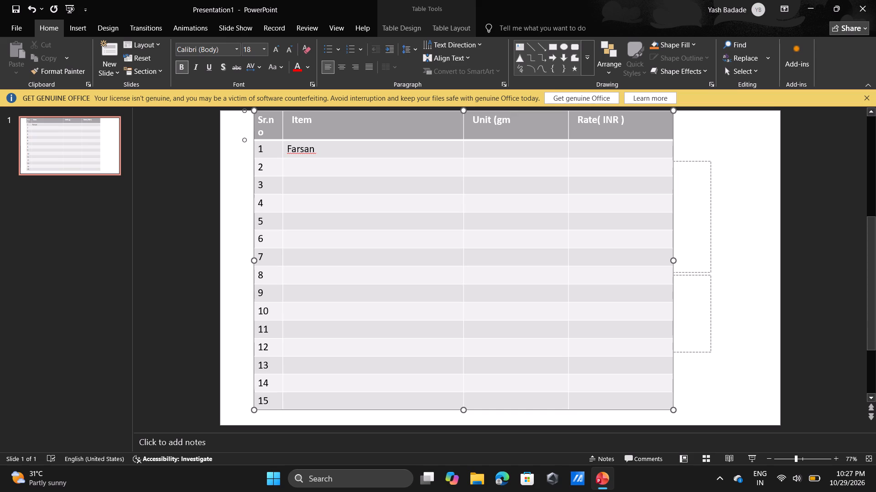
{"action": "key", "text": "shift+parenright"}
Enter 5000 as the unit quantity for Farsan in row 1.
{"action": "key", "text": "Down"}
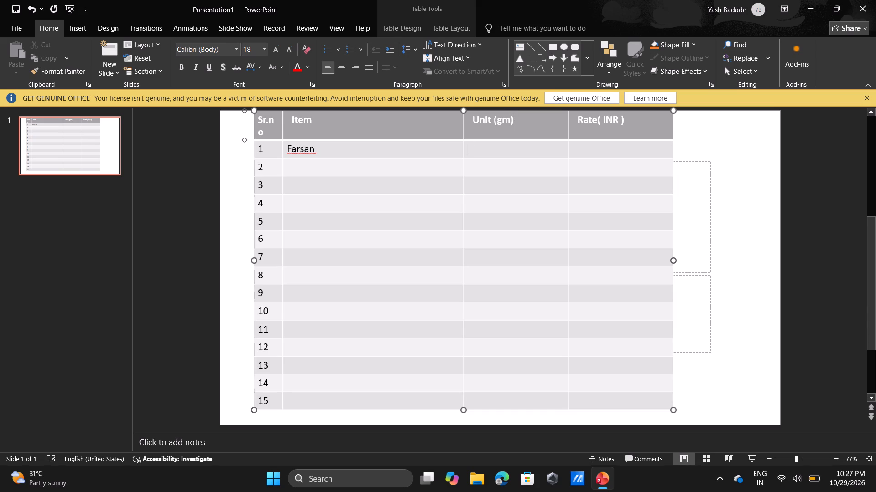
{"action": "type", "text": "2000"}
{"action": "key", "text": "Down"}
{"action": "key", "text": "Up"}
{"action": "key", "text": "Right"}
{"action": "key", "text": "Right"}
Change the Unit (gm) value in the Farsan row to 5000.
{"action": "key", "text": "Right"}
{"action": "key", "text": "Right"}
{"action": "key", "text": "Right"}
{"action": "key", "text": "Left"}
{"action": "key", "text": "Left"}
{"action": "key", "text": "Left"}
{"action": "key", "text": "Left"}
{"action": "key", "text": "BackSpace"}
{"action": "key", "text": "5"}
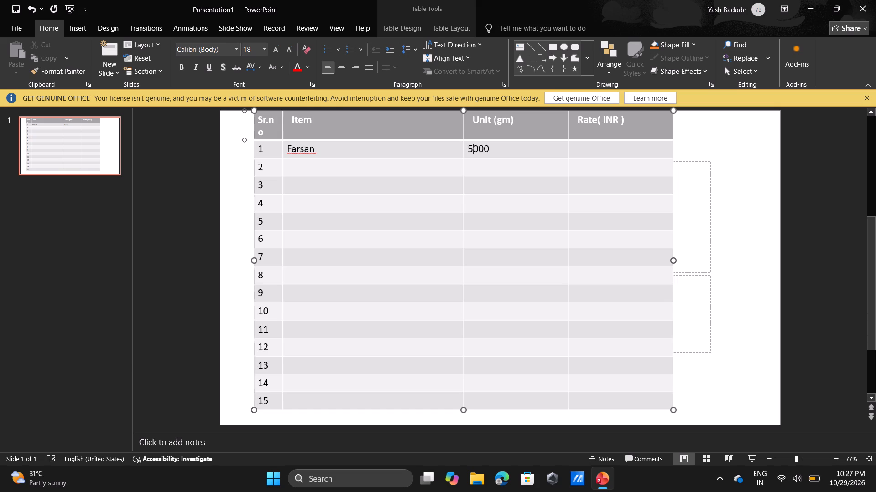
Enter 500 as the rate in the Farsan row.
{"action": "key", "text": "Right"}
{"action": "key", "text": "Right"}
{"action": "key", "text": "Right"}
{"action": "key", "text": "Right"}
{"action": "key", "text": "5"}
{"action": "type", "text": "00"}
Enter "Gudishev", with a capital G, as the item in row 2.
{"action": "key", "text": "Down"}
{"action": "key", "text": "Up"}
{"action": "key", "text": "Right"}
{"action": "key", "text": "Right"}
{"action": "key", "text": "Right"}
{"action": "key", "text": "Right"}
{"action": "key", "text": "Right"}
{"action": "key", "text": "Right"}
{"action": "type", "text": "gudishev"}
{"action": "key", "text": "BackSpace"}
{"action": "key", "text": "BackSpace"}
{"action": "key", "text": "BackSpace"}
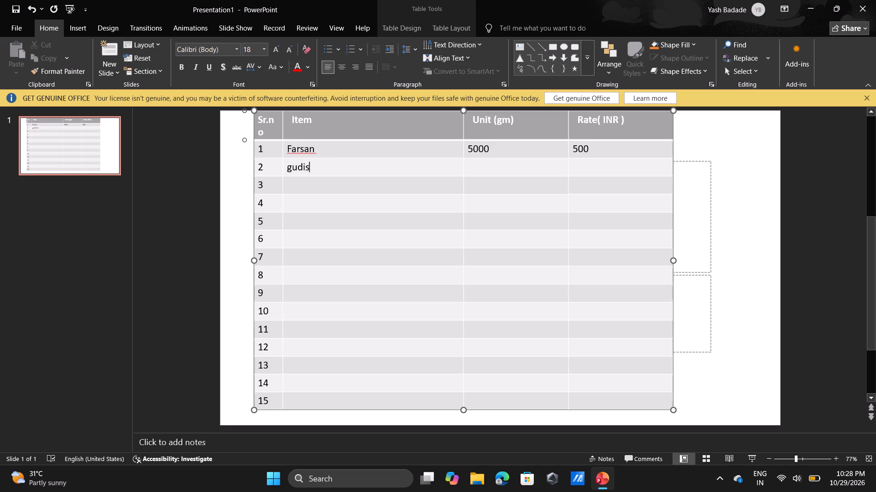
{"action": "key", "text": "BackSpace"}
{"action": "key", "text": "BackSpace"}
{"action": "key", "text": "BackSpace"}
{"action": "key", "text": "BackSpace"}
{"action": "key", "text": "BackSpace"}
{"action": "type", "text": "udishev"}
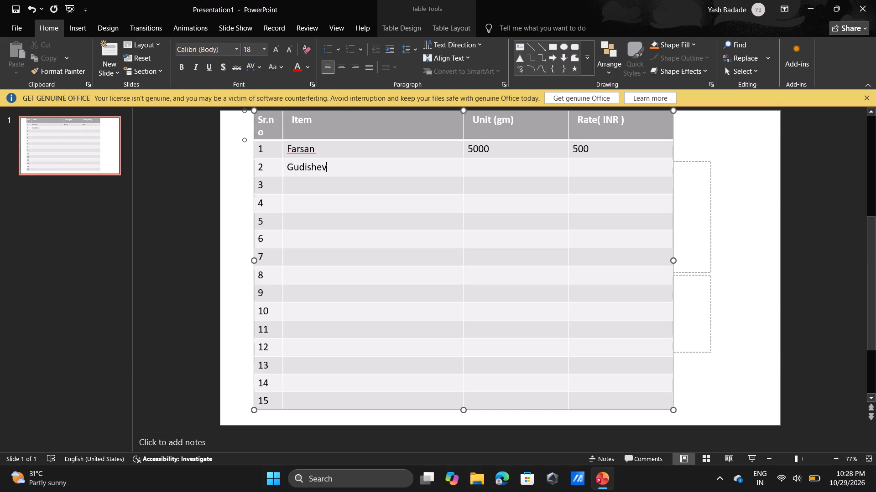
Fill in the Gudishev row with 500 as the unit and 50 as the rate.
{"action": "key", "text": "Right"}
{"action": "type", "text": "500"}
{"action": "key", "text": "Right"}
{"action": "type", "text": "50"}
Fill row 3 with the item "Shev", 2000 as the unit and 200 as the rate.
{"action": "key", "text": "Right"}
{"action": "key", "text": "Right"}
{"action": "key", "text": "Right"}
{"action": "type", "text": "shev"}
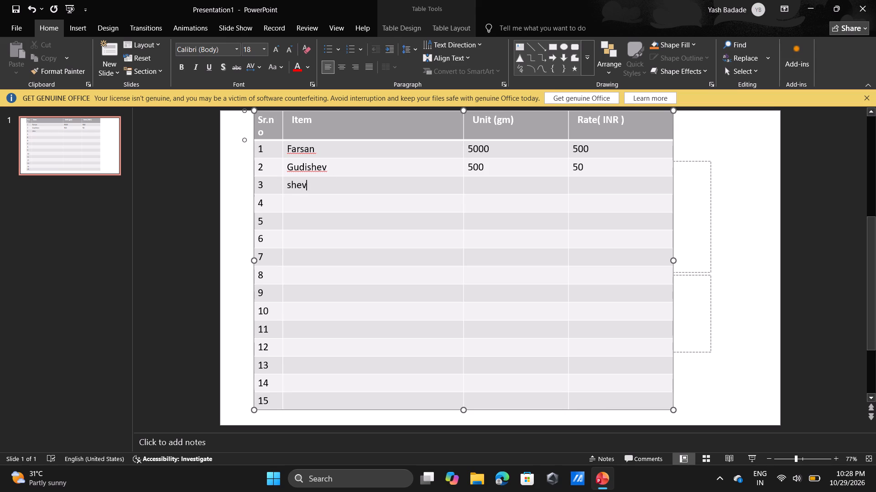
{"action": "key", "text": "BackSpace"}
{"action": "key", "text": "BackSpace"}
{"action": "key", "text": "BackSpace"}
{"action": "key", "text": "BackSpace"}
{"action": "type", "text": "hev"}
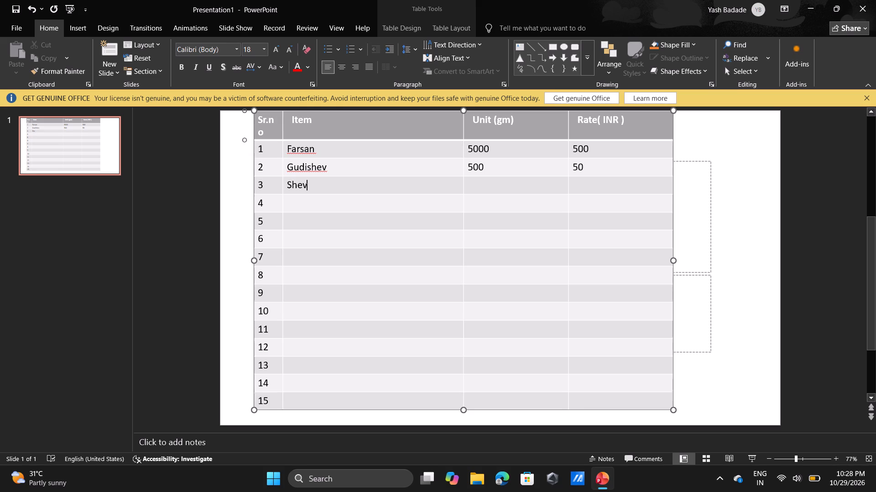
{"action": "key", "text": "Right"}
{"action": "type", "text": "2000"}
{"action": "key", "text": "Right"}
{"action": "type", "text": "200"}
Enter "Chakli" as the item in row 4.
{"action": "key", "text": "Right"}
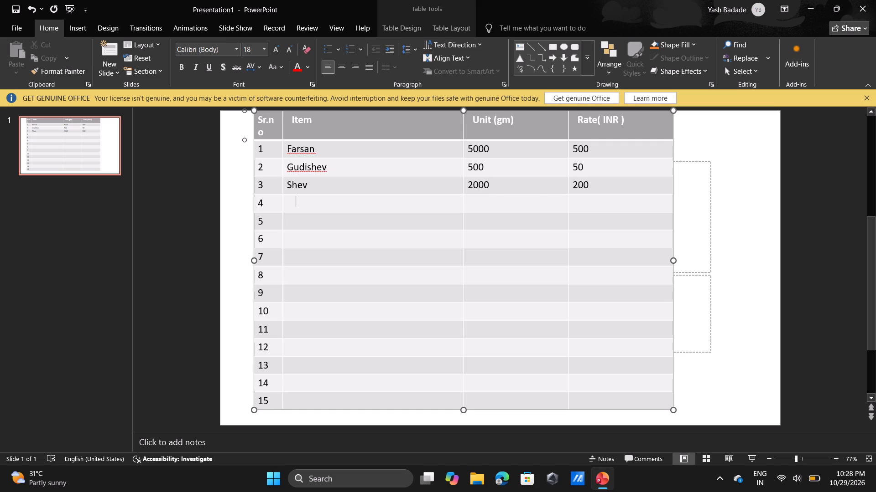
{"action": "key", "text": "Right"}
{"action": "key", "text": "Right"}
{"action": "type", "text": "Chakali"}
{"action": "key", "text": "BackSpace"}
{"action": "key", "text": "BackSpace"}
{"action": "key", "text": "BackSpace"}
{"action": "type", "text": "li"}
{"action": "key", "text": "Right"}
Fill in the Chakli row with 200 as the unit and 50 as the rate.
{"action": "type", "text": "200"}
{"action": "key", "text": "Right"}
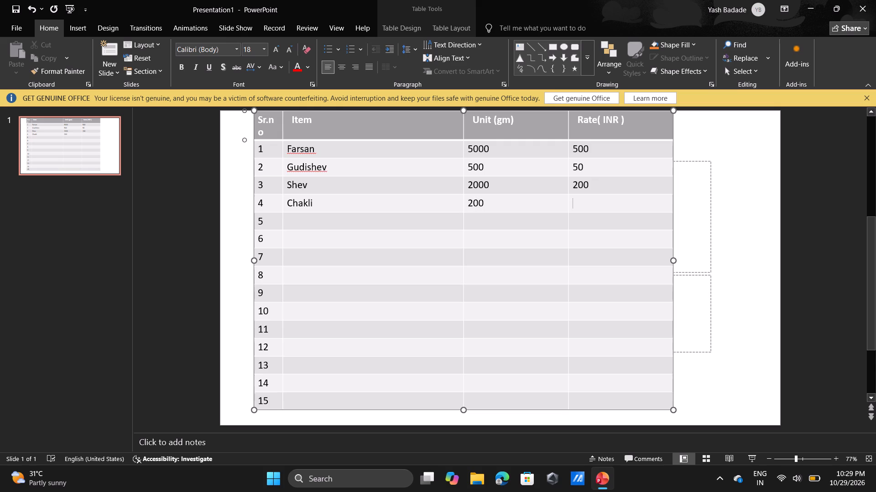
{"action": "type", "text": "50"}
Fill row 5 with the item "Bhakarwadi", 1000 as the unit and 400 as the rate.
{"action": "key", "text": "Right"}
{"action": "key", "text": "Right"}
{"action": "key", "text": "Right"}
{"action": "type", "text": "hakarwadi"}
{"action": "key", "text": "Right"}
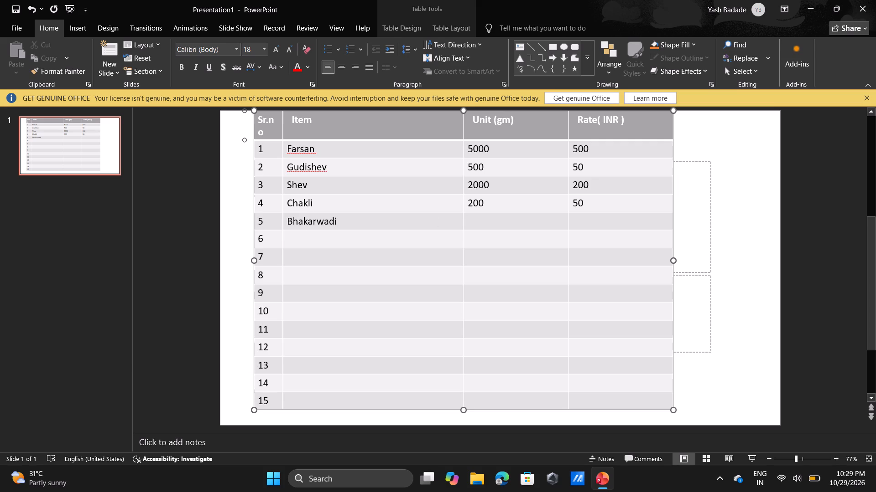
{"action": "type", "text": "1000"}
{"action": "key", "text": "Right"}
{"action": "type", "text": "44"}
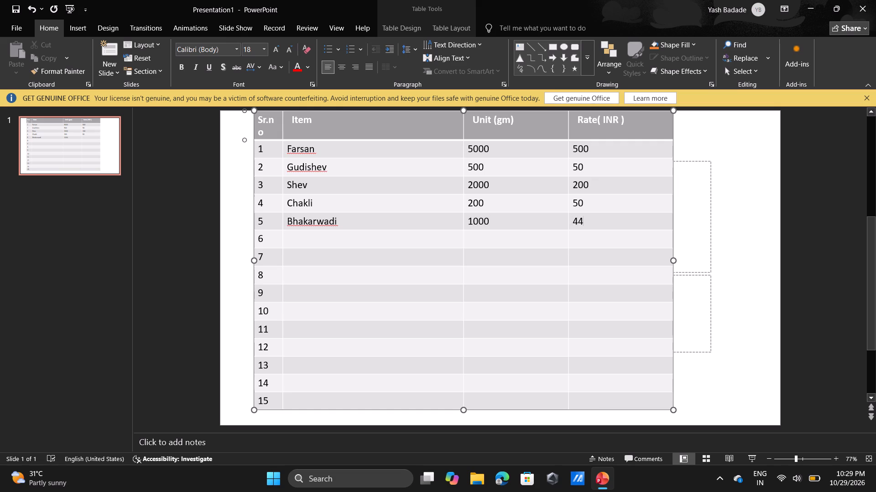
{"action": "key", "text": "BackSpace"}
{"action": "type", "text": "00"}
Enter "Sweets" as the item in row 6.
{"action": "key", "text": "Down"}
{"action": "key", "text": "Left"}
{"action": "key", "text": "Left"}
{"action": "key", "text": "Left"}
{"action": "key", "text": "Down"}
{"action": "key", "text": "Up"}
{"action": "key", "text": "Right"}
{"action": "type", "text": "Sweets"}
Fill in the Sweets row with 1900 as the unit and 1500 as the rate.
{"action": "key", "text": "Right"}
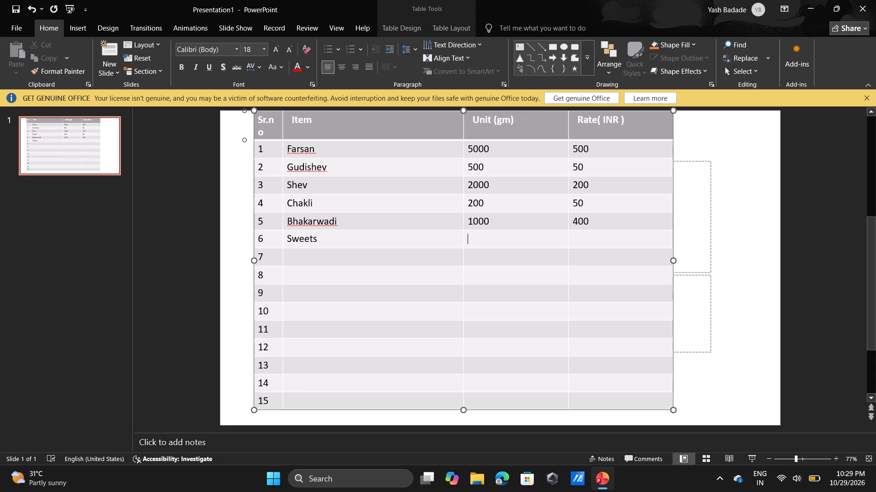
{"action": "type", "text": "1000"}
{"action": "key", "text": "Left"}
{"action": "key", "text": "Left"}
{"action": "key", "text": "Left"}
{"action": "key", "text": "Right"}
{"action": "key", "text": "BackSpace"}
{"action": "key", "text": "9"}
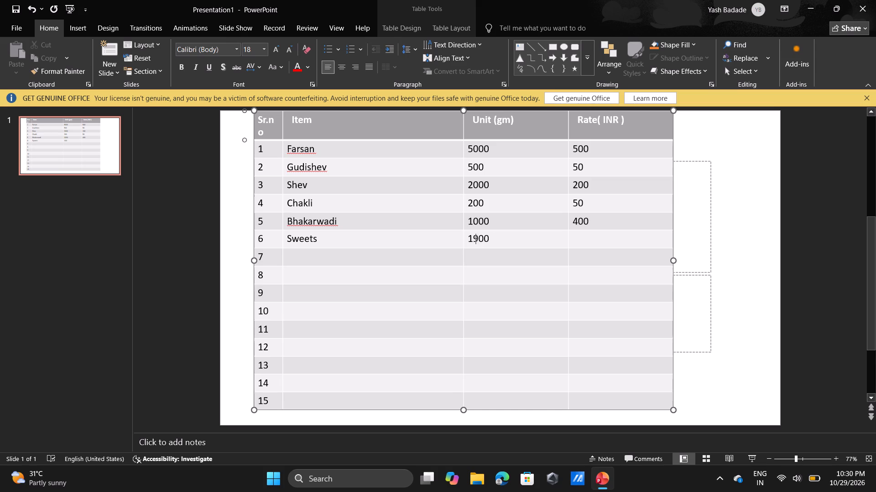
{"action": "key", "text": "Right"}
{"action": "key", "text": "Right"}
{"action": "key", "text": "Right"}
{"action": "type", "text": "1500"}
Enter "Namkeen", with a capital N, as the item in row 7.
{"action": "key", "text": "Down"}
{"action": "key", "text": "Left"}
{"action": "key", "text": "Left"}
{"action": "type", "text": "namkeen"}
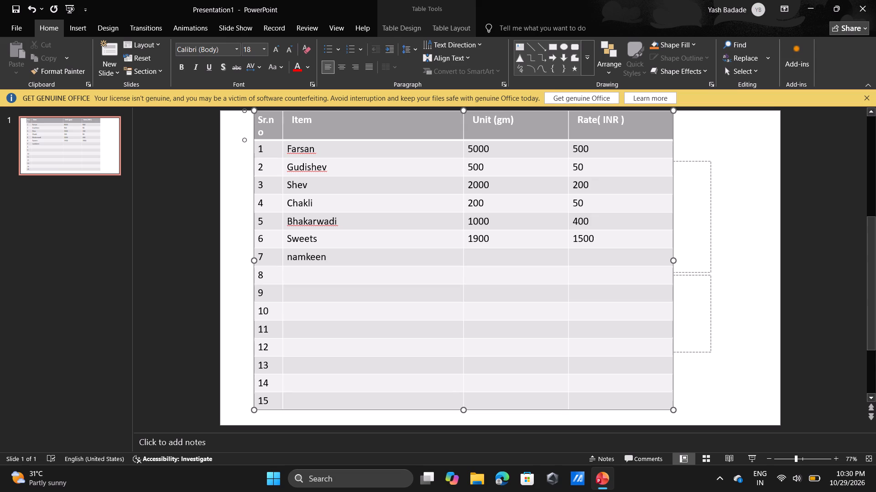
{"action": "key", "text": "Left"}
{"action": "key", "text": "Left"}
{"action": "key", "text": "Left"}
{"action": "key", "text": "Left"}
{"action": "key", "text": "Left"}
{"action": "key", "text": "Left"}
{"action": "key", "text": "BackSpace"}
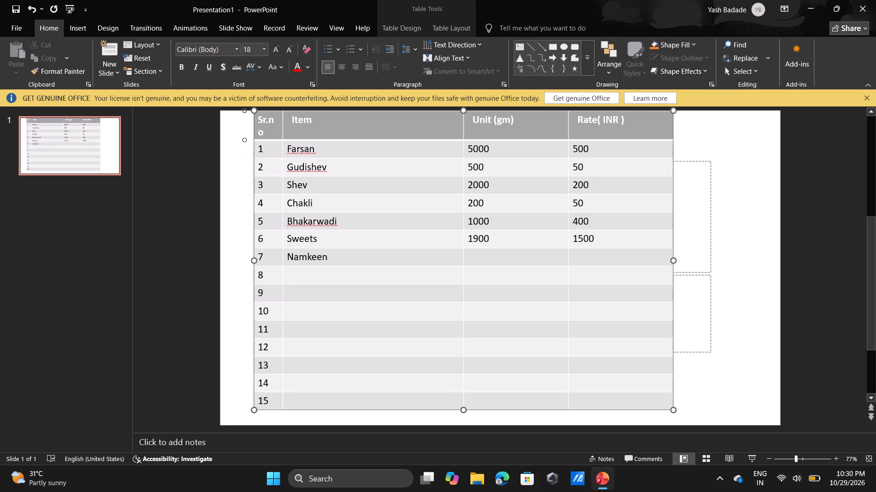
Fill in the Namkeen row with 500 as the unit and 200 as the rate.
{"action": "key", "text": "Right"}
{"action": "key", "text": "Right"}
{"action": "key", "text": "Right"}
{"action": "key", "text": "Right"}
{"action": "key", "text": "Right"}
{"action": "key", "text": "Right"}
{"action": "key", "text": "Right"}
{"action": "type", "text": "500"}
{"action": "key", "text": "Right"}
{"action": "type", "text": "200"}
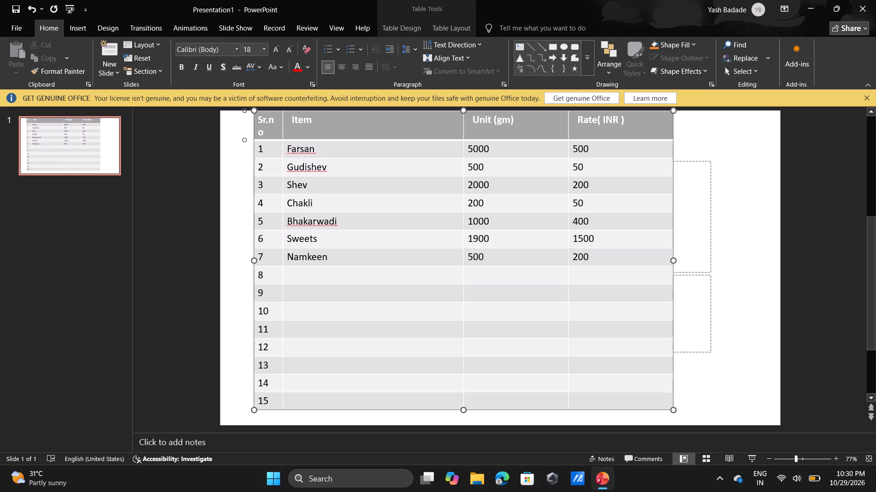
Fill row 8 with the item "Biscuit", 3100 as the unit and 200 as the rate.
{"action": "key", "text": "Down"}
{"action": "key", "text": "Left"}
{"action": "key", "text": "Left"}
{"action": "key", "text": "b"}
{"action": "key", "text": "BackSpace"}
{"action": "key", "text": "shift+b"}
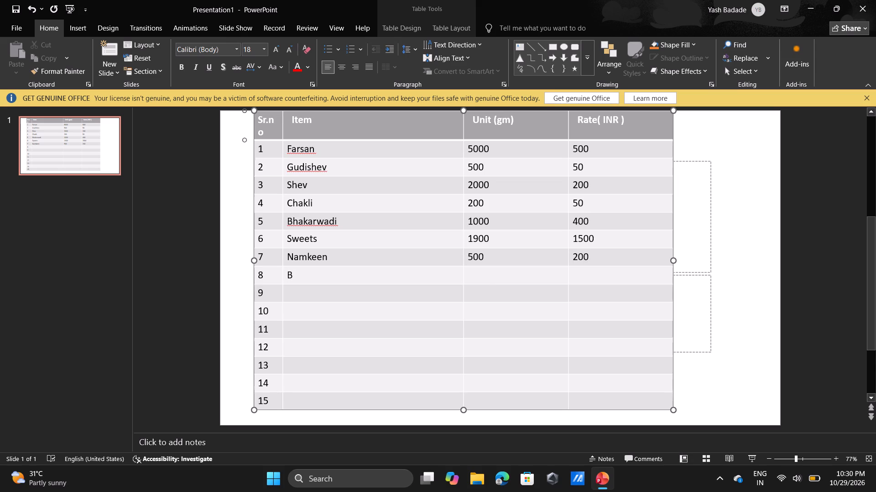
{"action": "type", "text": "iscuit"}
{"action": "key", "text": "Right"}
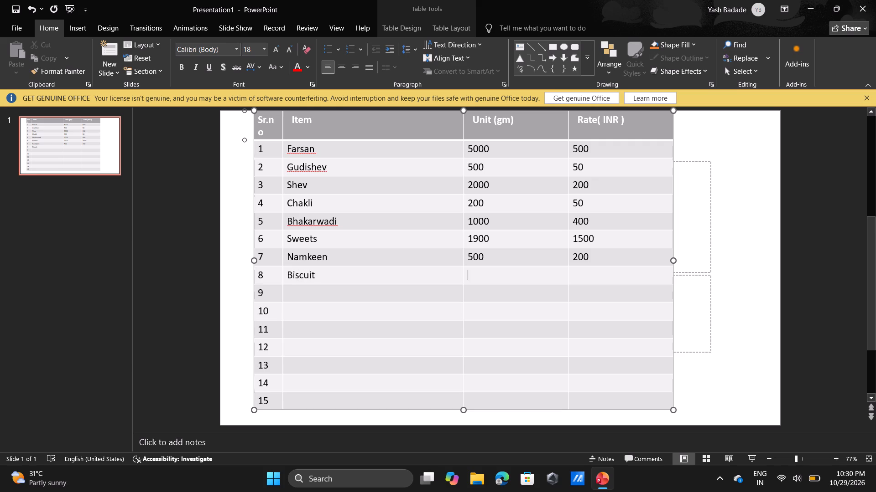
{"action": "type", "text": "3100"}
{"action": "key", "text": "Right"}
{"action": "type", "text": "200"}
Fill row 9 with the item "Kurkure/Snacks", 600 as the unit and 100 as the rate.
{"action": "key", "text": "Down"}
{"action": "key", "text": "Left"}
{"action": "key", "text": "Left"}
{"action": "key", "text": "shift+k"}
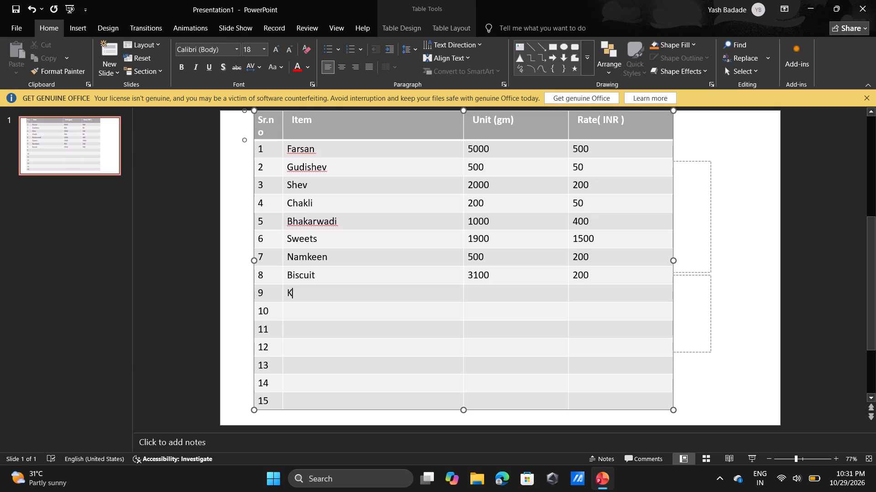
{"action": "type", "text": "urkure"}
{"action": "key", "text": "shift+question"}
{"action": "key", "text": "BackSpace"}
{"action": "key", "text": "slash"}
{"action": "key", "text": "s"}
{"action": "type", "text": "nacks"}
{"action": "key", "text": "Right"}
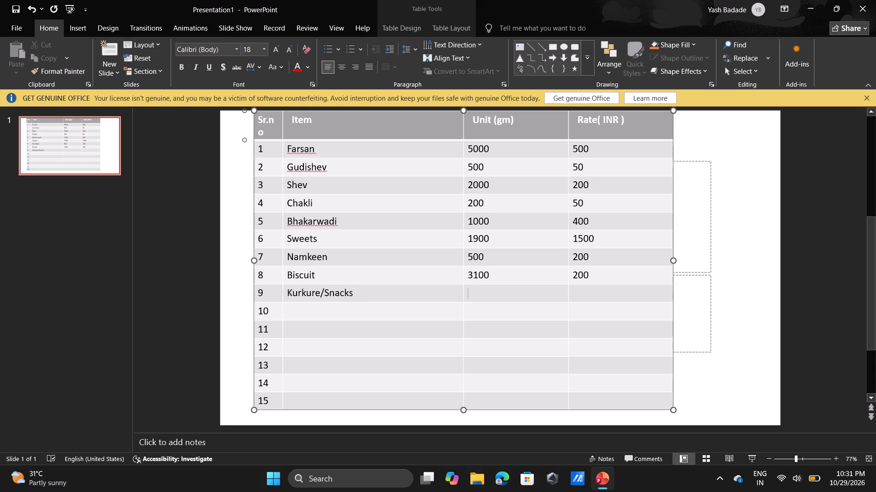
{"action": "type", "text": "600"}
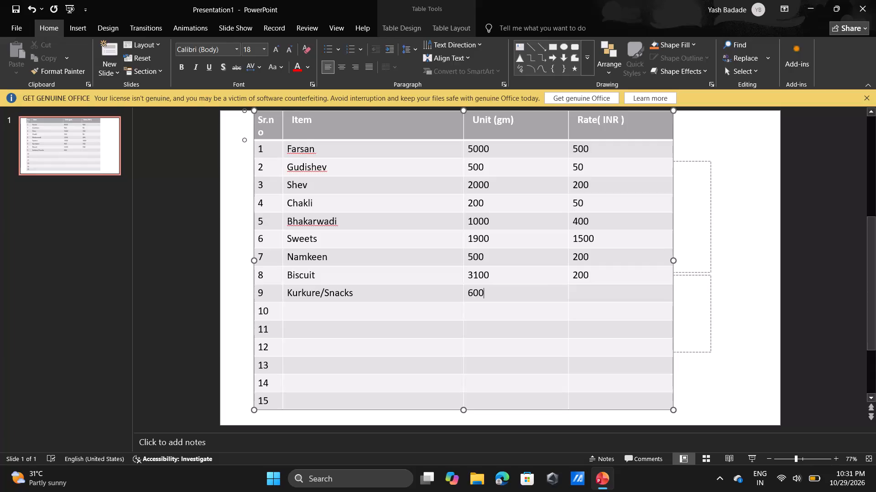
{"action": "key", "text": "Right"}
{"action": "type", "text": "100"}
Fill row 10 with the item "Chocolate", 600 as the unit and 100 as the rate.
{"action": "key", "text": "Down"}
{"action": "key", "text": "Left"}
{"action": "key", "text": "Left"}
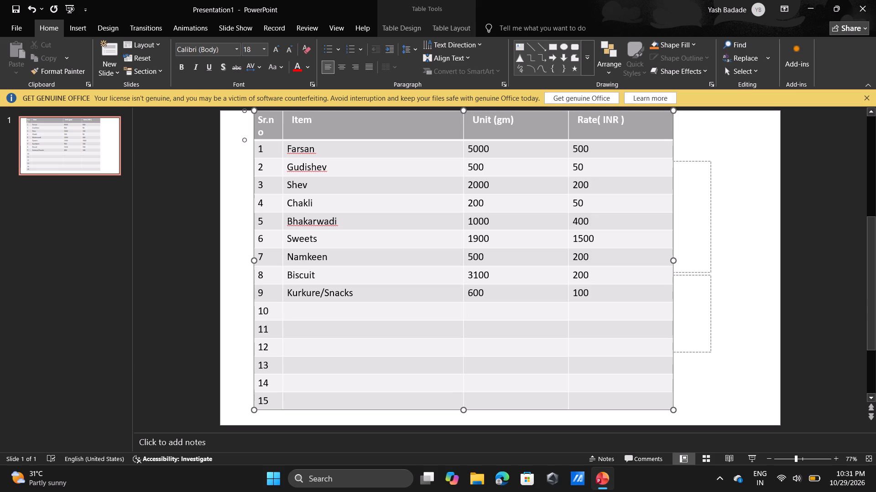
{"action": "type", "text": "Chocolate"}
{"action": "key", "text": "Right"}
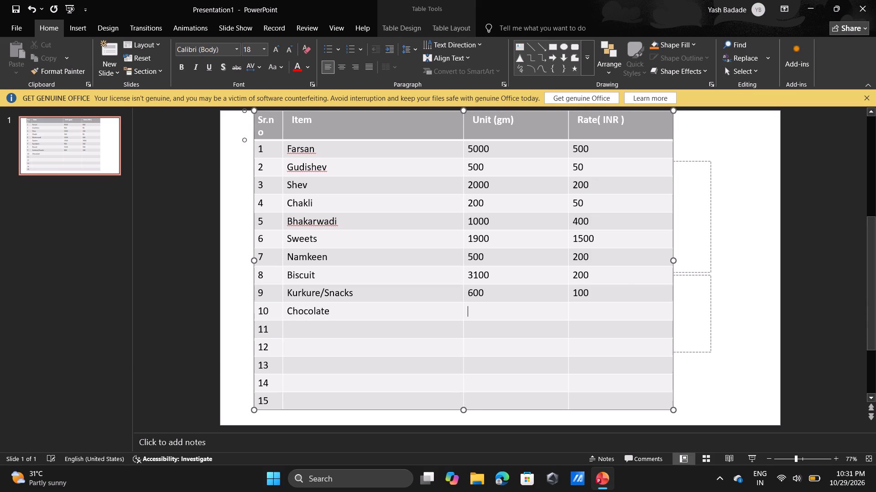
{"action": "type", "text": "600"}
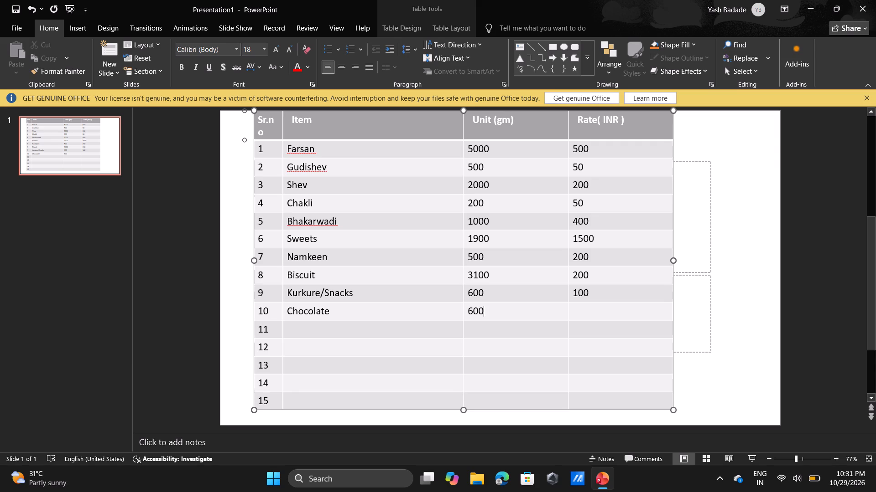
{"action": "key", "text": "Right"}
{"action": "type", "text": "100"}
Fill row 11 with the item "Coffee", 50 as the unit and 50 as the rate.
{"action": "key", "text": "Down"}
{"action": "key", "text": "Left"}
{"action": "key", "text": "Left"}
{"action": "key", "text": "shift+c"}
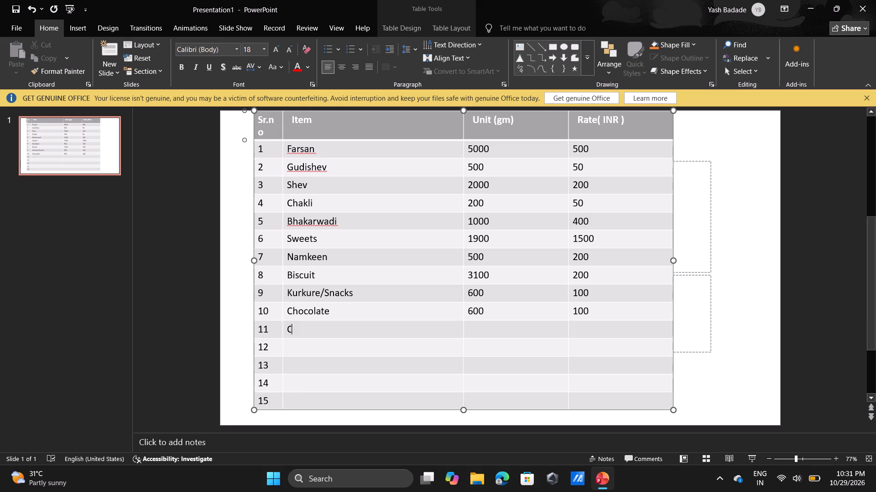
{"action": "type", "text": "offee"}
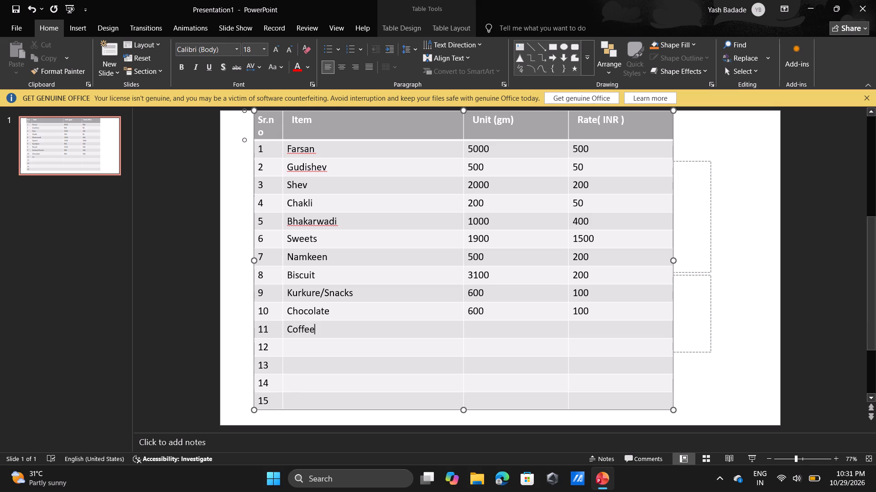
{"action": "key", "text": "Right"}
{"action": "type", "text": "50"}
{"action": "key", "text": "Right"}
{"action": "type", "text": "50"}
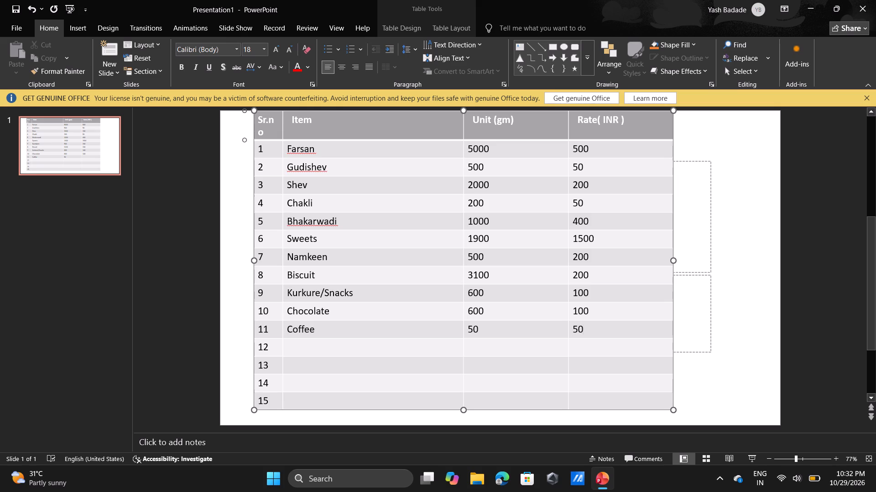
Enter "Shankarpale" as the item in row 12 and move on to its unit cell.
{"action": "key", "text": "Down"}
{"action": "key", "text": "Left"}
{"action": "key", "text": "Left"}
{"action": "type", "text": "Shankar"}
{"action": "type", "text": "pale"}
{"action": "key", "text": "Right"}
Complete row 12 (Shankarpale) with 3000 as the unit and 300 as the rate.
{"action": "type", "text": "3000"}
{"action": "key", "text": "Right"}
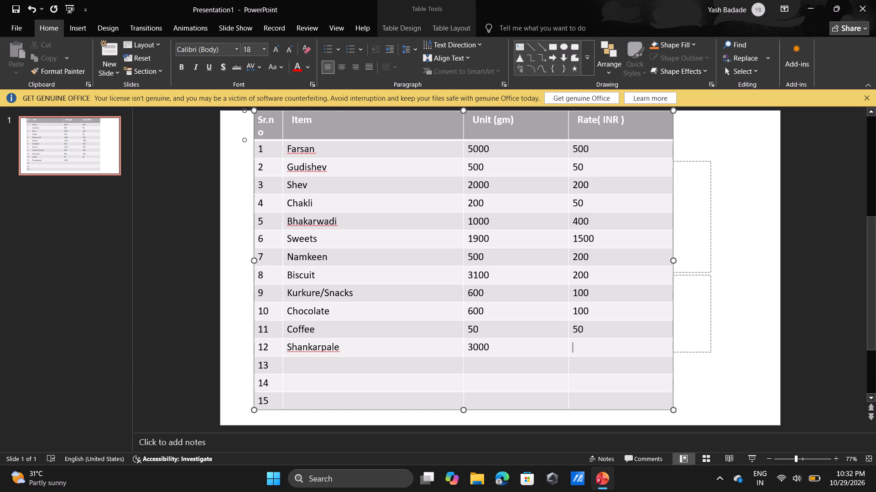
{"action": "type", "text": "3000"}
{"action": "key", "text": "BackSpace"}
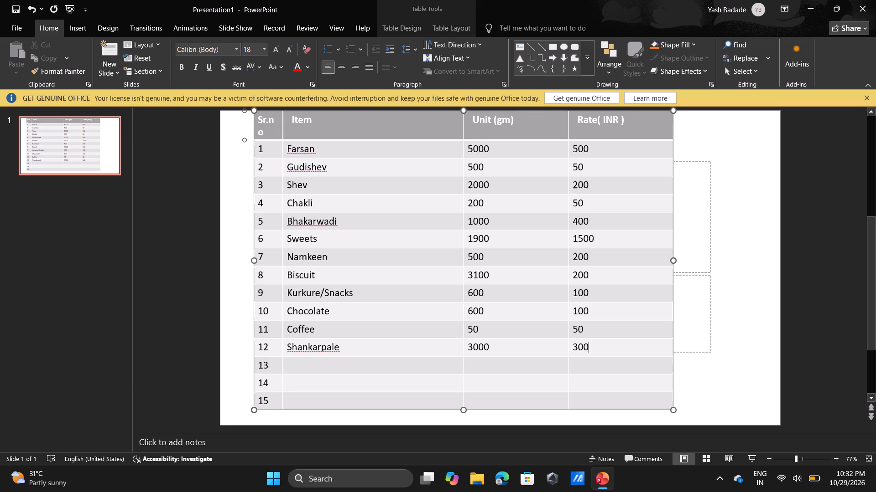
Enter "Wafers" as the item in row 13, with a capital W, and move on to its unit cell.
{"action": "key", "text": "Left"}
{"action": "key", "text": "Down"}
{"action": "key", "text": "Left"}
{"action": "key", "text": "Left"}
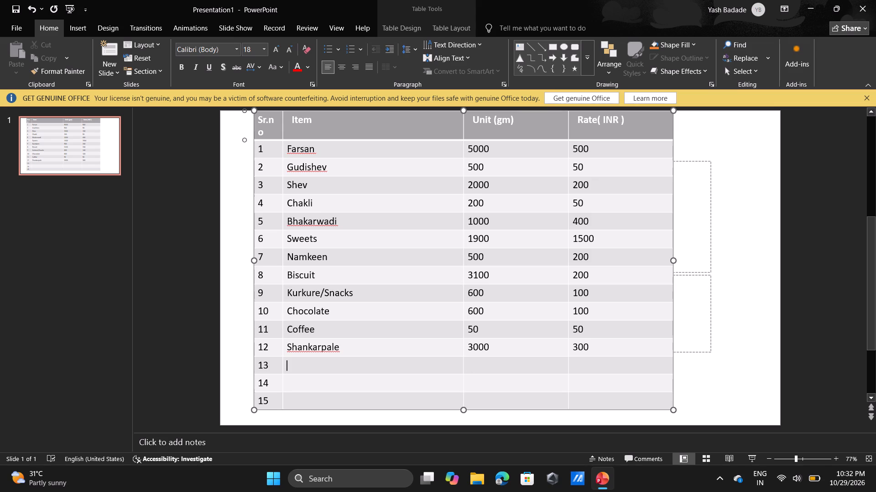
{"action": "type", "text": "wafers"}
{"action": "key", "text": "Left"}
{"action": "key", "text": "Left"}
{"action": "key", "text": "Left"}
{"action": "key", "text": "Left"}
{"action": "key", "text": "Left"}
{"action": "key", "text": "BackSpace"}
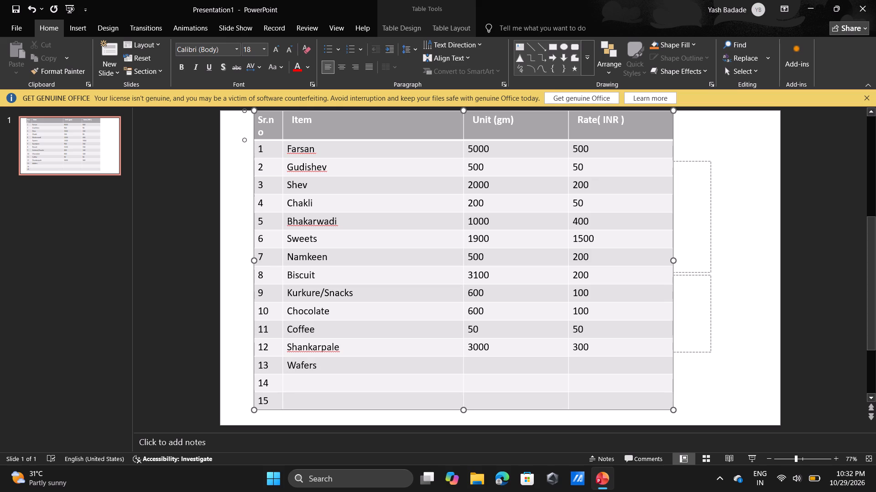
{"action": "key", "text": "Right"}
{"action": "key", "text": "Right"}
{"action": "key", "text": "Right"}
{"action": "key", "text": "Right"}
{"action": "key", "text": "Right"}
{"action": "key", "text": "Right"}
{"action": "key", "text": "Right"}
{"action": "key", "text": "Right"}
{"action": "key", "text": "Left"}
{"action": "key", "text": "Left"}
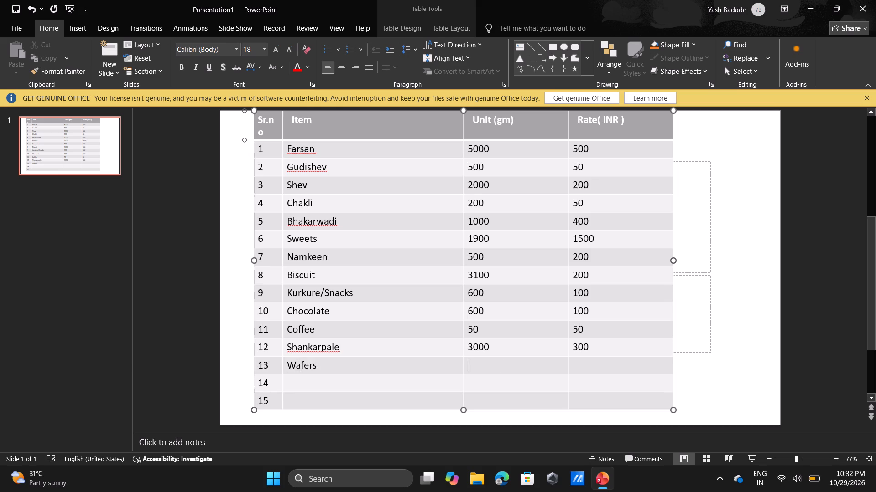
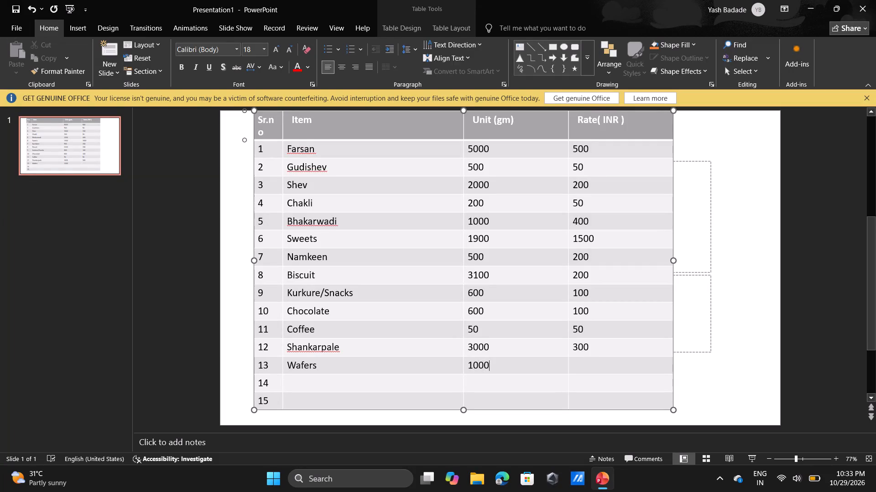
Enter 200 as the rate for Wafers in row 13 and move on to the item cell of row 14.
{"action": "key", "text": "Right"}
{"action": "type", "text": "200"}
{"action": "key", "text": "Down"}
{"action": "key", "text": "Left"}
{"action": "key", "text": "Left"}
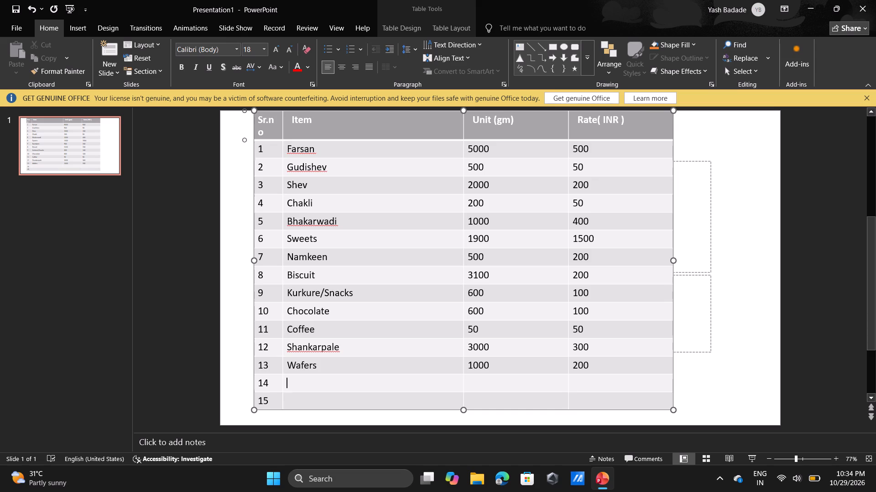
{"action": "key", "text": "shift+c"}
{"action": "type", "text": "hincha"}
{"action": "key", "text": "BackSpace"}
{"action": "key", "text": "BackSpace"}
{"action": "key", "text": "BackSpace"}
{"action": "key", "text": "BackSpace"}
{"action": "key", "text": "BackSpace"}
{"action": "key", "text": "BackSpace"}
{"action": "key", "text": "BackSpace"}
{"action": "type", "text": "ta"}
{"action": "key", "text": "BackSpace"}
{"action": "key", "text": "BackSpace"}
Fill row 14 with the item "Tamrid", 400 as the unit and 100 as the rate.
{"action": "type", "text": "Tamrid"}
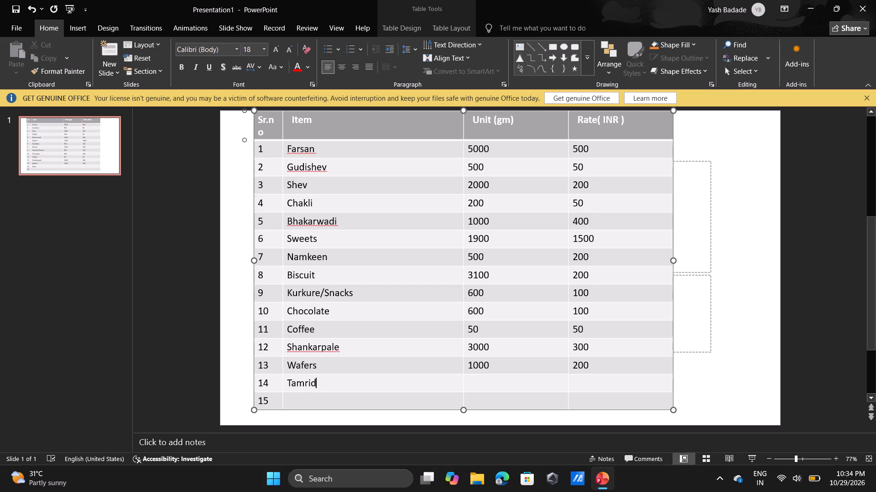
{"action": "key", "text": "Right"}
{"action": "key", "text": "Right"}
{"action": "key", "text": "Left"}
{"action": "type", "text": "400"}
{"action": "key", "text": "Right"}
{"action": "type", "text": "100"}
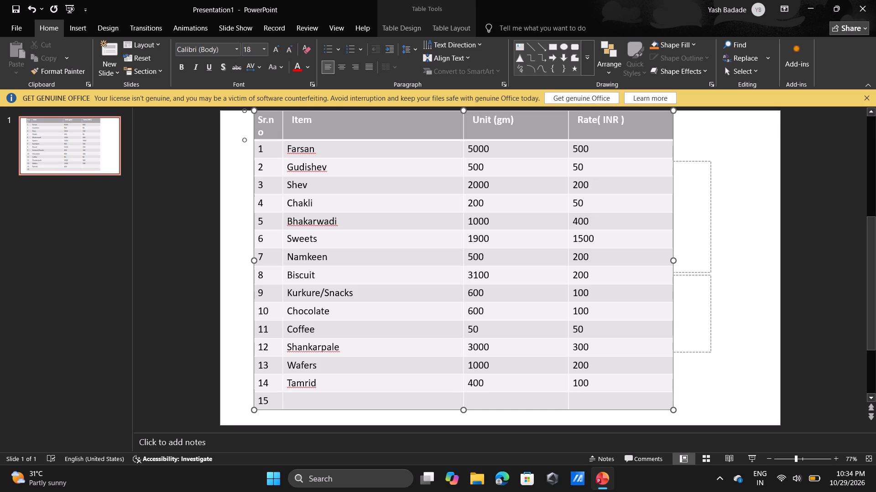
Fill row 15 with the item "Instant Sweet", 1500 as the unit and 600 as the rate.
{"action": "key", "text": "Down"}
{"action": "key", "text": "Left"}
{"action": "key", "text": "Left"}
{"action": "type", "text": "Instan"}
{"action": "type", "text": "t"}
{"action": "key", "text": "space"}
{"action": "type", "text": "Sw"}
{"action": "type", "text": "eet"}
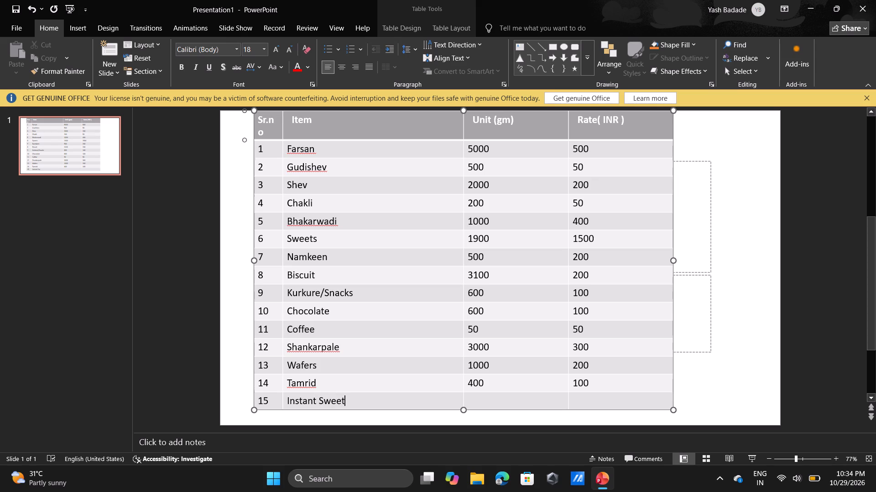
{"action": "key", "text": "Right"}
{"action": "type", "text": "1500"}
{"action": "key", "text": "Right"}
{"action": "type", "text": "600"}
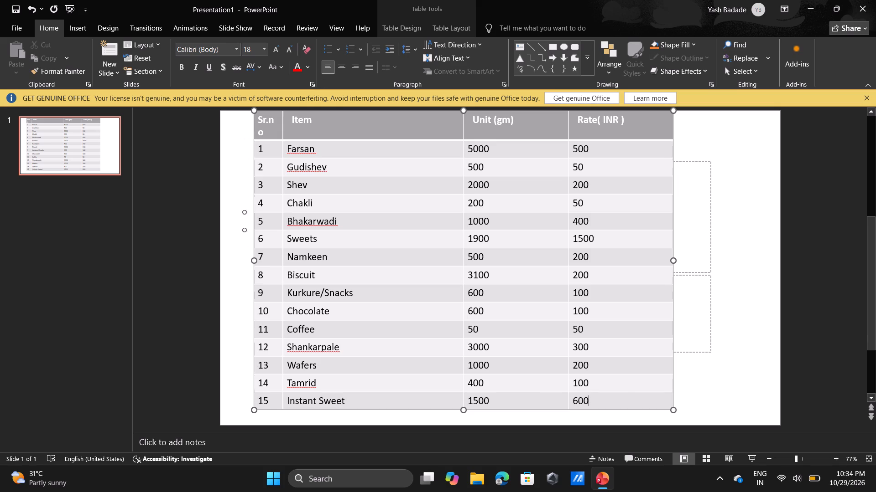
Reduce the table's height slightly by raising its bottom edge to leave room beneath row 15.
{"action": "left_click_drag", "start_coordinate": [465, 409], "coordinate": [463, 395]}
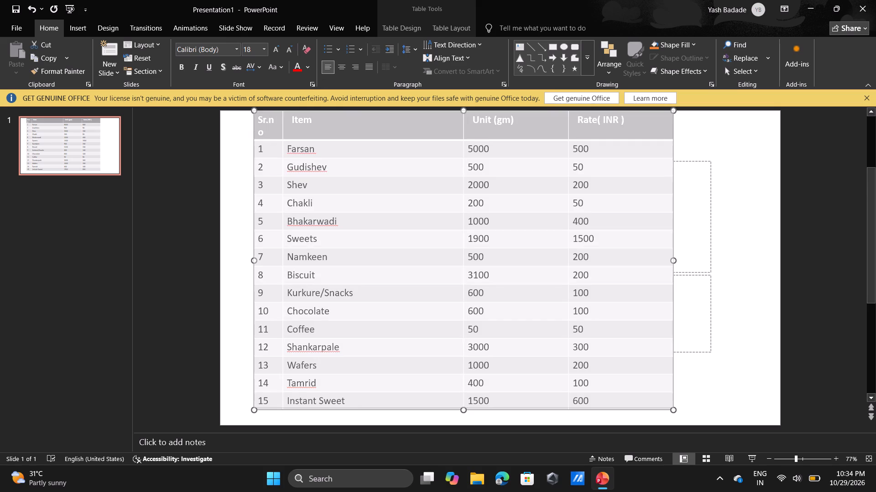
{"action": "left_click_drag", "start_coordinate": [463, 395], "coordinate": [466, 398]}
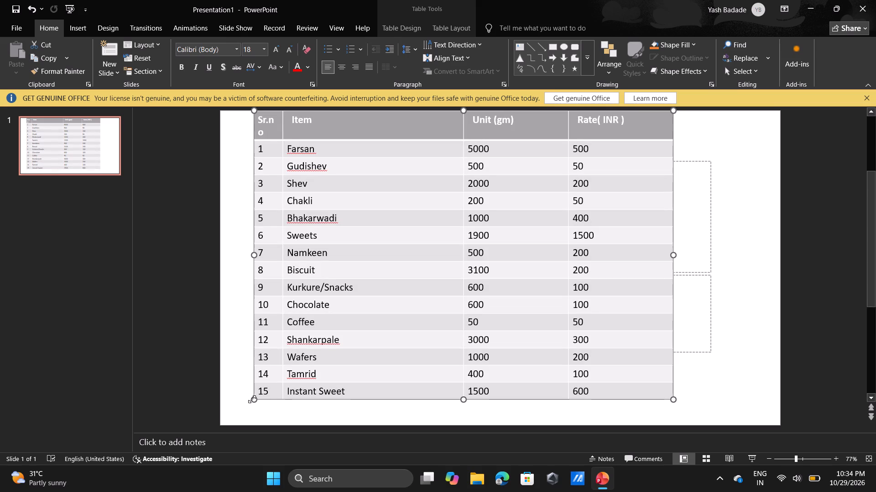
Add an empty row to the table below row 15.
{"action": "left_click", "coordinate": [244, 398]}
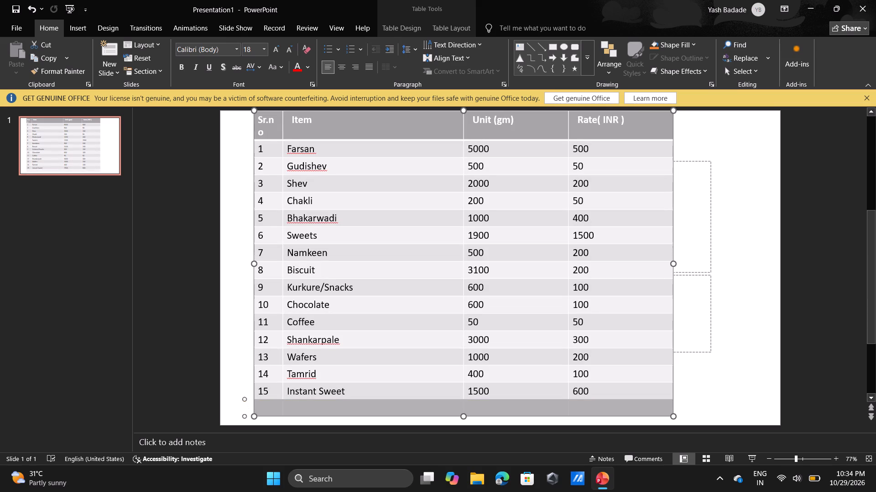
{"action": "left_click", "coordinate": [283, 409]}
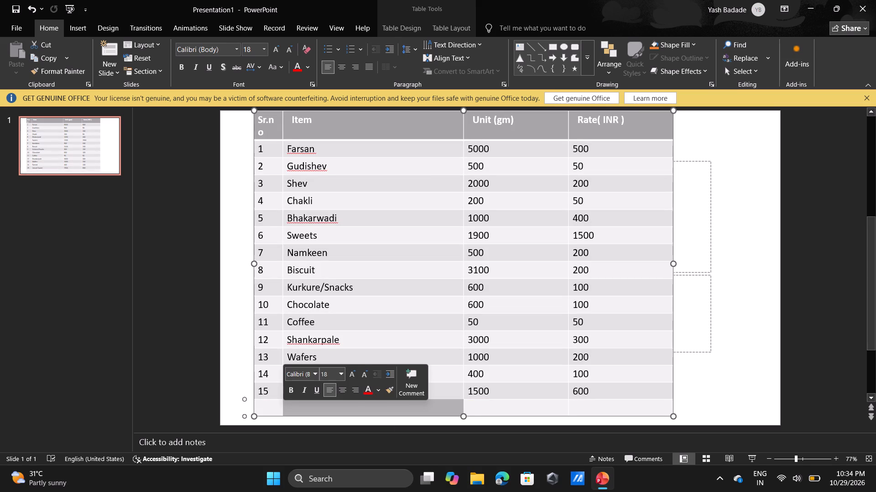
{"action": "key", "text": "BackSpace"}
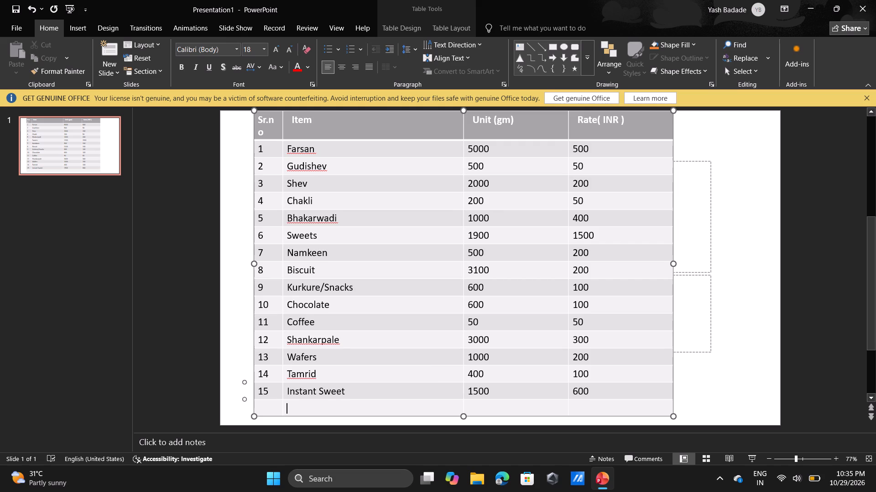
Shift the border between Sr.no and Item slightly left and extend the table's left edge slightly outward.
{"action": "left_click", "coordinate": [281, 409]}
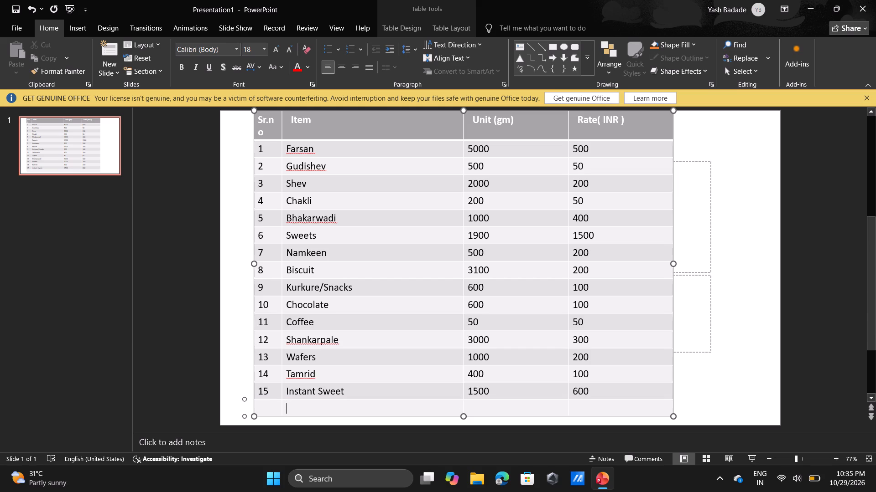
{"action": "left_click_drag", "start_coordinate": [260, 408], "coordinate": [245, 415]}
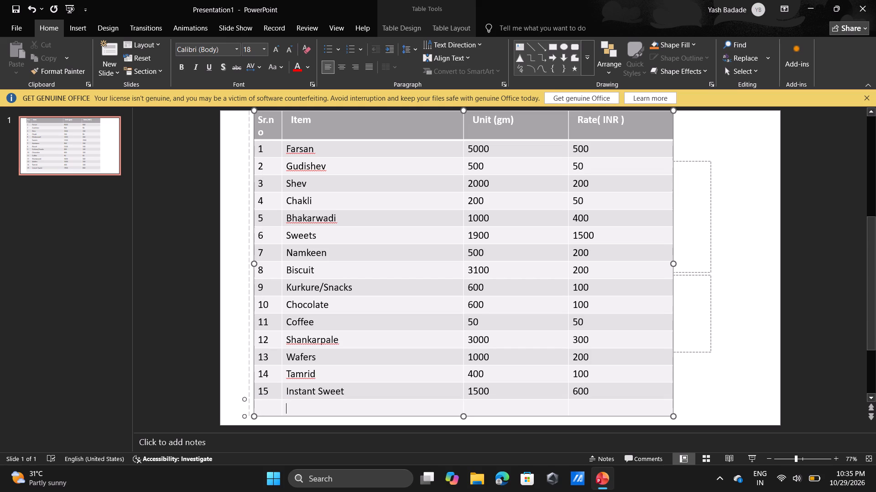
{"action": "left_click_drag", "start_coordinate": [245, 415], "coordinate": [253, 415]}
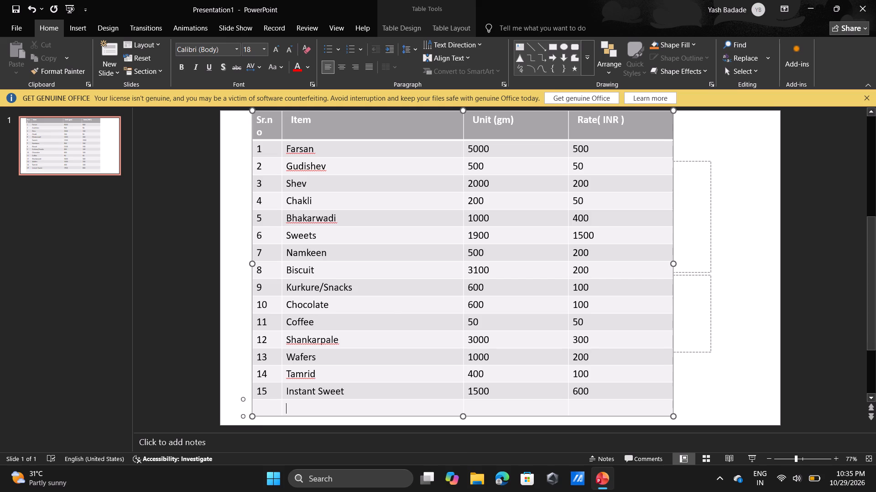
{"action": "right_click", "coordinate": [261, 405]}
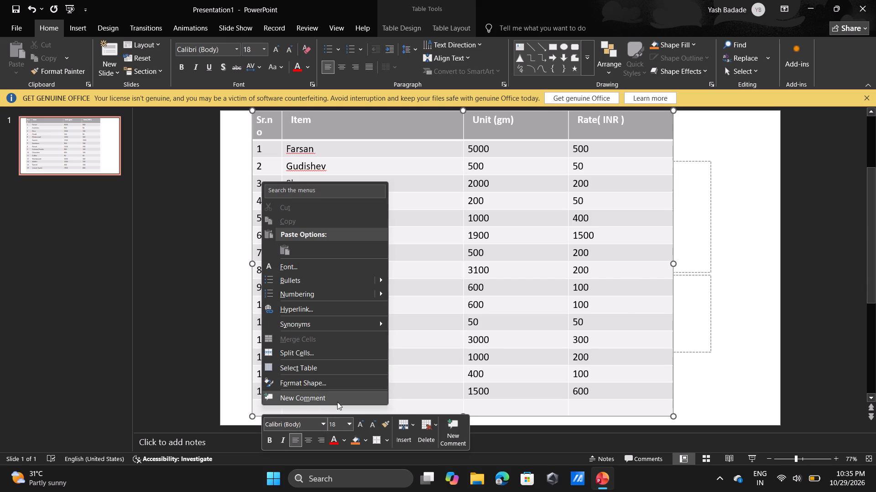
{"action": "left_click", "coordinate": [507, 410]}
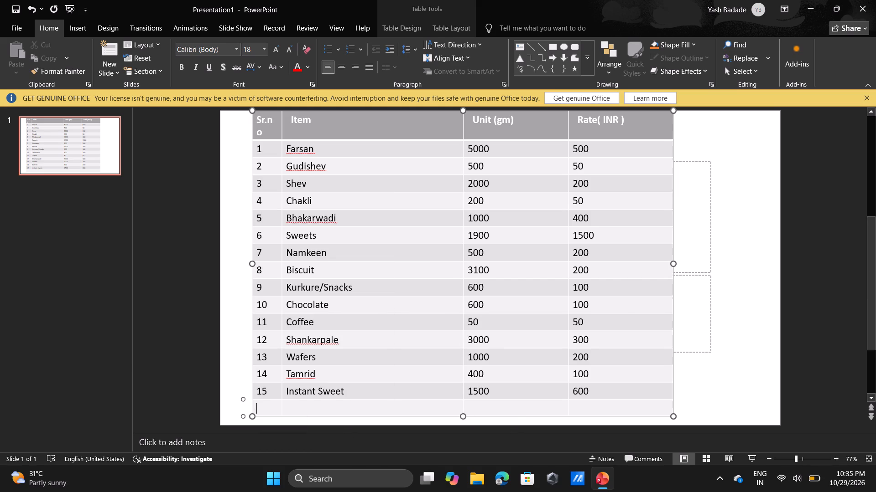
Enter "Total" in the Item cell of the new last row, indented with leading spaces past the cell's middle.
{"action": "left_click", "coordinate": [361, 413]}
{"action": "left_click", "coordinate": [360, 405]}
{"action": "key", "text": "BackSpace"}
{"action": "key", "text": "space"}
{"action": "key", "text": "space"}
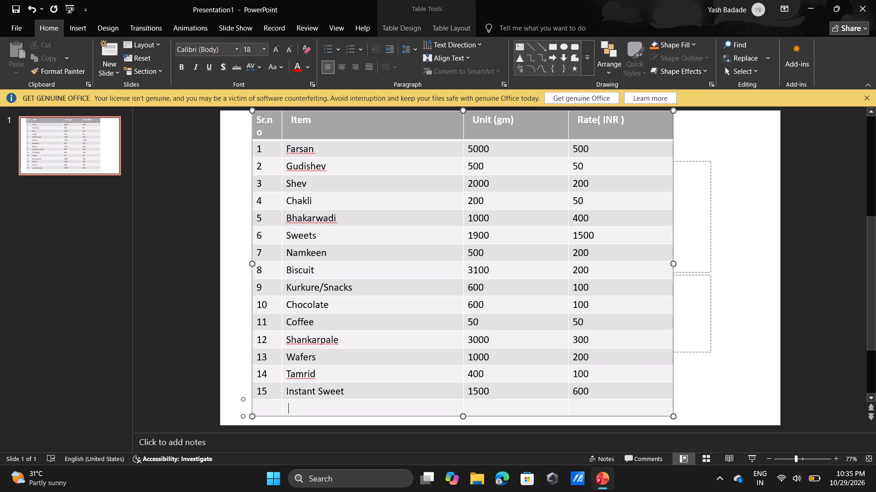
{"action": "key", "text": "space"}
{"action": "key", "text": "space"}
{"action": "key", "text": "space"}
{"action": "key", "text": "space"}
{"action": "key", "text": "space"}
{"action": "key", "text": "space"}
{"action": "key", "text": "space"}
{"action": "key", "text": "space"}
{"action": "key", "text": "space"}
{"action": "key", "text": "space"}
{"action": "key", "text": "space"}
{"action": "key", "text": "space"}
{"action": "key", "text": "space"}
{"action": "key", "text": "space"}
{"action": "key", "text": "space"}
{"action": "key", "text": "space"}
{"action": "key", "text": "space"}
{"action": "key", "text": "space"}
{"action": "key", "text": "space"}
{"action": "key", "text": "space"}
{"action": "key", "text": "space"}
{"action": "key", "text": "space"}
{"action": "key", "text": "space"}
{"action": "key", "text": "space"}
{"action": "key", "text": "space"}
{"action": "key", "text": "space"}
{"action": "key", "text": "space"}
{"action": "key", "text": "space"}
{"action": "key", "text": "space"}
{"action": "key", "text": "space"}
{"action": "key", "text": "space"}
{"action": "key", "text": "space"}
{"action": "key", "text": "space"}
{"action": "key", "text": "space"}
{"action": "key", "text": "space"}
{"action": "key", "text": "space"}
{"action": "key", "text": "space"}
{"action": "key", "text": "space"}
{"action": "key", "text": "space"}
{"action": "type", "text": "T"}
{"action": "key", "text": "Right"}
Push "Total" further towards the Unit column with extra leading spaces and move on to the row's unit cell.
{"action": "key", "text": "Left"}
{"action": "key", "text": "Left"}
{"action": "key", "text": "Left"}
{"action": "key", "text": "Left"}
{"action": "key", "text": "Left"}
{"action": "key", "text": "Left"}
{"action": "key", "text": "space"}
{"action": "key", "text": "space"}
{"action": "key", "text": "space"}
{"action": "key", "text": "space"}
{"action": "key", "text": "space"}
{"action": "key", "text": "space"}
{"action": "key", "text": "space"}
{"action": "key", "text": "space"}
{"action": "key", "text": "space"}
{"action": "key", "text": "space"}
{"action": "key", "text": "space"}
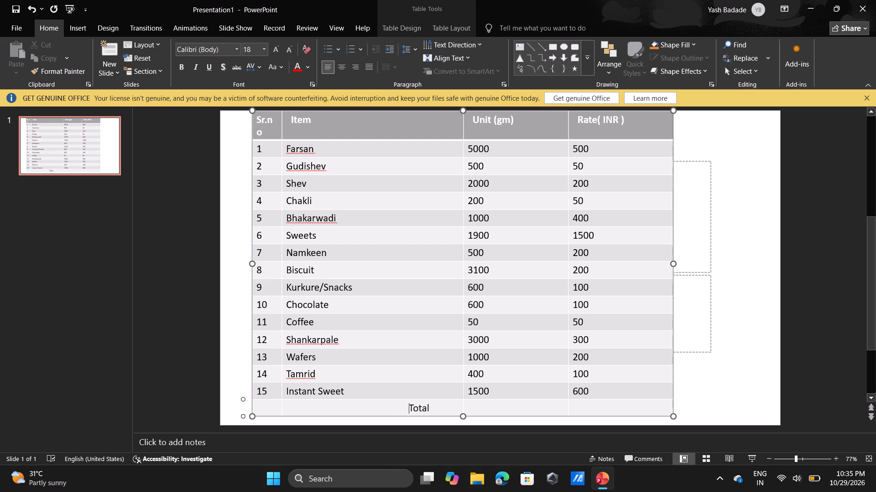
{"action": "key", "text": "space"}
{"action": "key", "text": "space"}
{"action": "key", "text": "Right"}
{"action": "key", "text": "Right"}
{"action": "key", "text": "Right"}
{"action": "key", "text": "Right"}
{"action": "key", "text": "Right"}
{"action": "key", "text": "Right"}
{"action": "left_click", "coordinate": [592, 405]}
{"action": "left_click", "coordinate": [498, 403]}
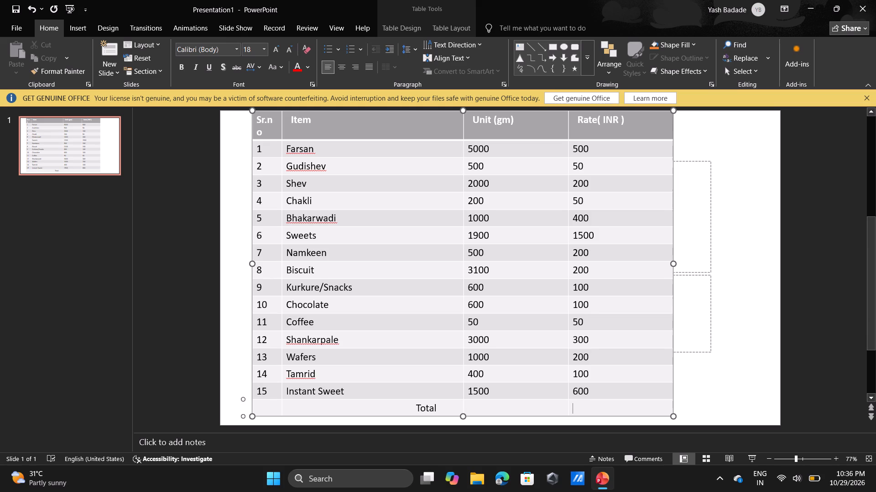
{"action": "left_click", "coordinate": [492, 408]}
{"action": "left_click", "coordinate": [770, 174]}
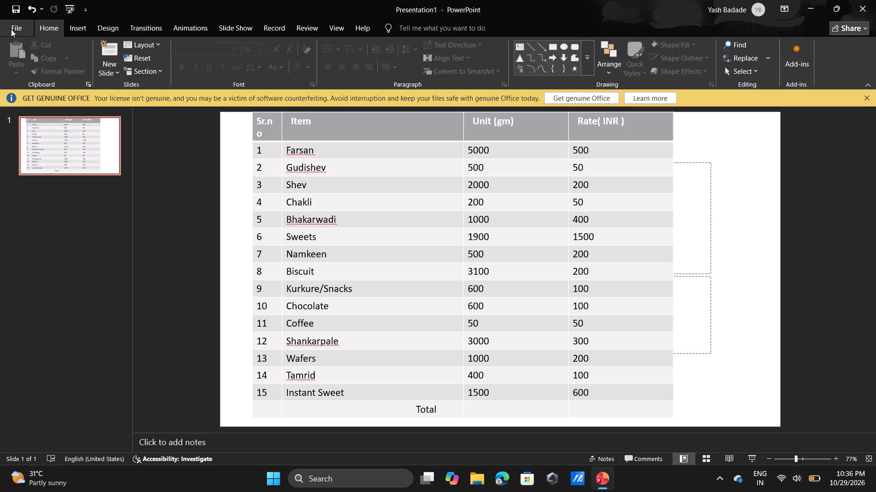
Save a copy of the presentation in the Documents folder as a PDF named "items lists .pdf".
{"action": "left_click", "coordinate": [11, 29]}
{"action": "left_click", "coordinate": [38, 184]}
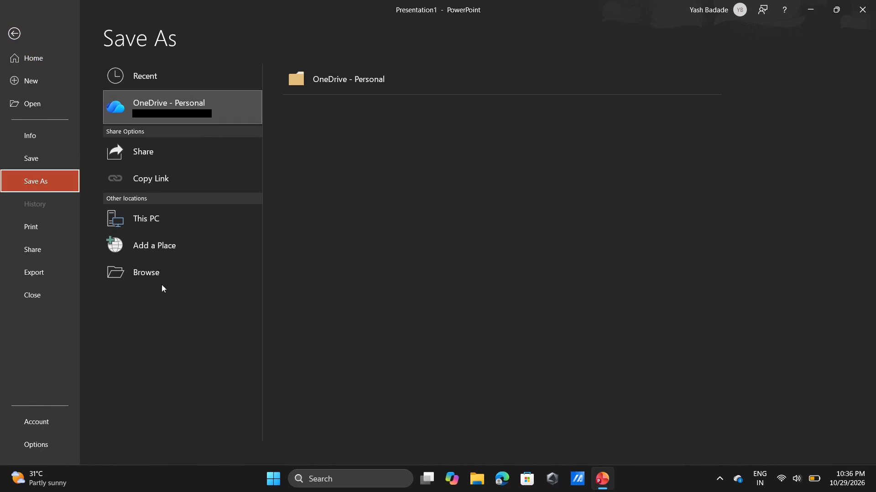
{"action": "left_click", "coordinate": [155, 272]}
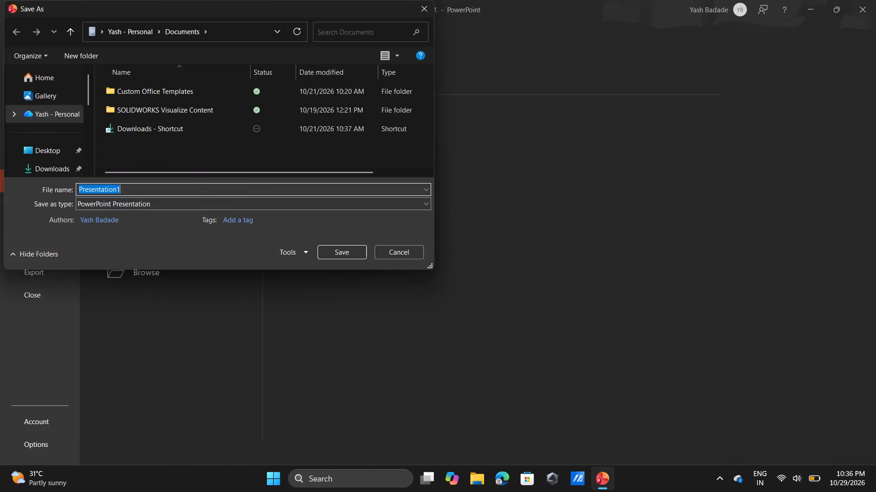
{"action": "left_click", "coordinate": [172, 190]}
{"action": "left_click_drag", "start_coordinate": [172, 190], "coordinate": [102, 189]}
{"action": "key", "text": "BackSpace"}
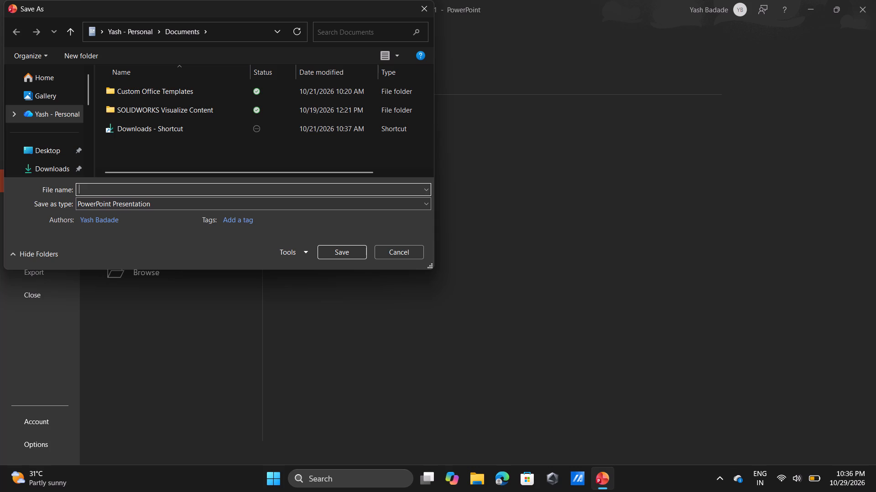
{"action": "type", "text": "ite"}
{"action": "type", "text": "ms"}
{"action": "key", "text": "space"}
{"action": "type", "text": "list"}
{"action": "key", "text": "s"}
{"action": "key", "text": "space"}
{"action": "key", "text": "period"}
{"action": "type", "text": "pdf"}
{"action": "left_click", "coordinate": [421, 204]}
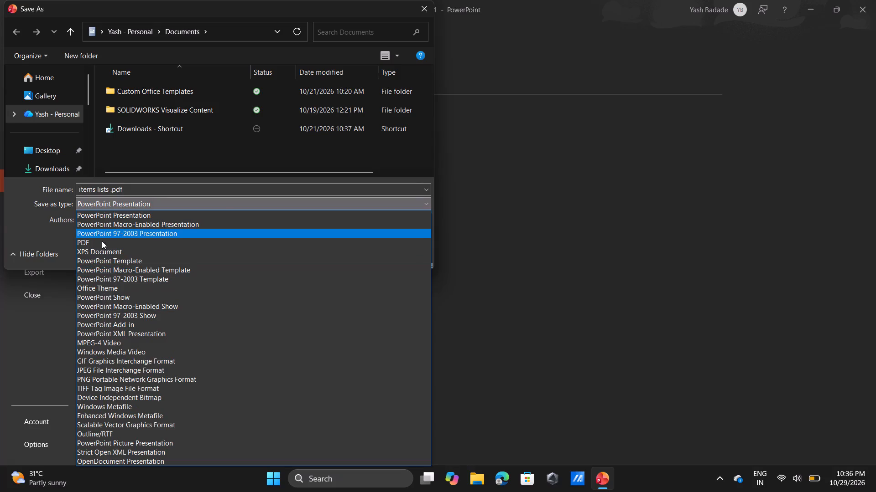
{"action": "left_click", "coordinate": [102, 241]}
{"action": "left_click", "coordinate": [343, 294]}
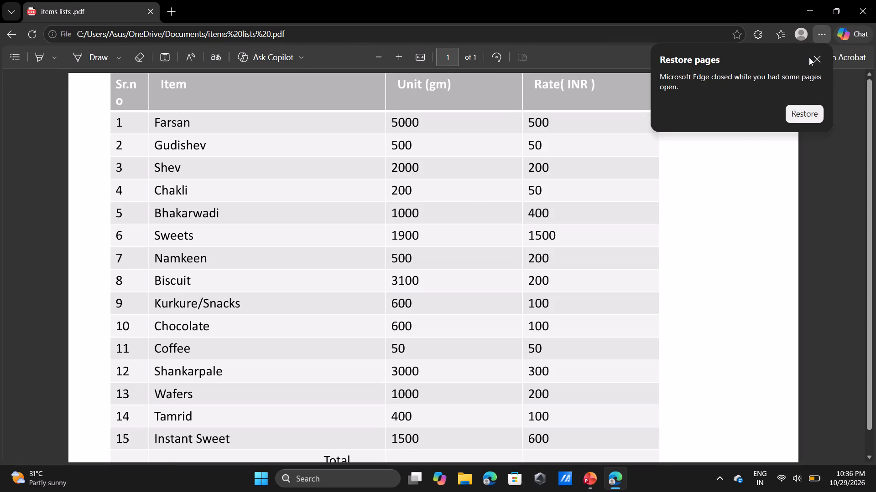
Dismiss the prompt to restore previously open pages.
{"action": "left_click", "coordinate": [814, 57]}
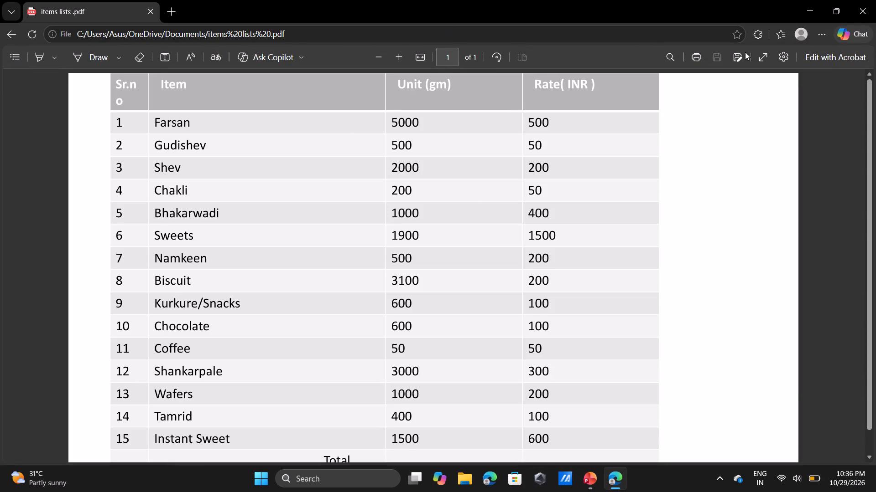